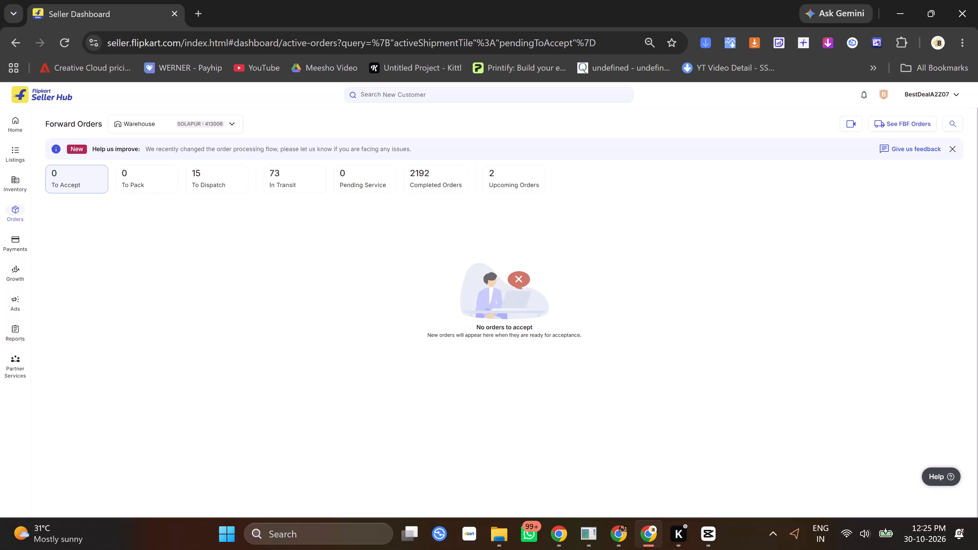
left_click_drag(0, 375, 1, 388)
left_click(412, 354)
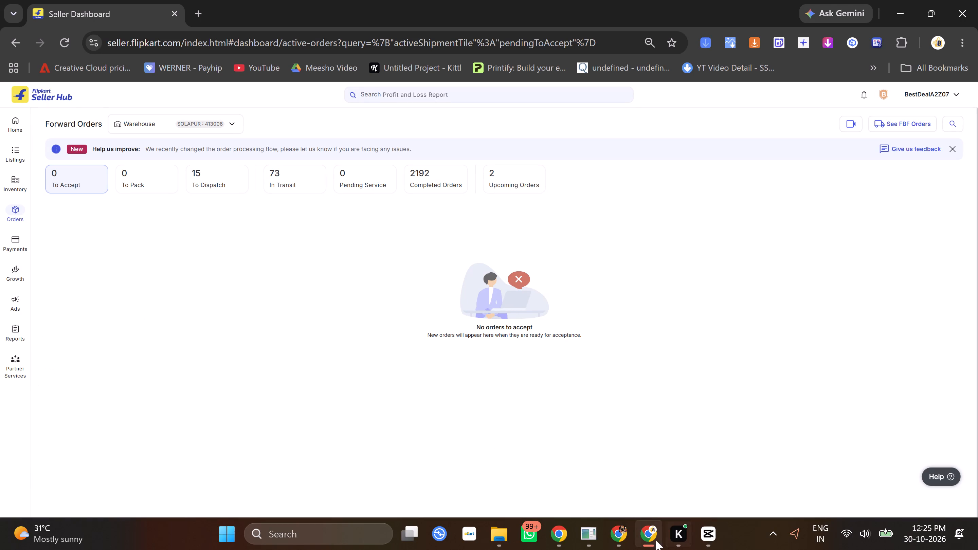
Switch to the Meesho supplier panel and open the Ready to Ship list under Manage Orders.
left_click(616, 539)
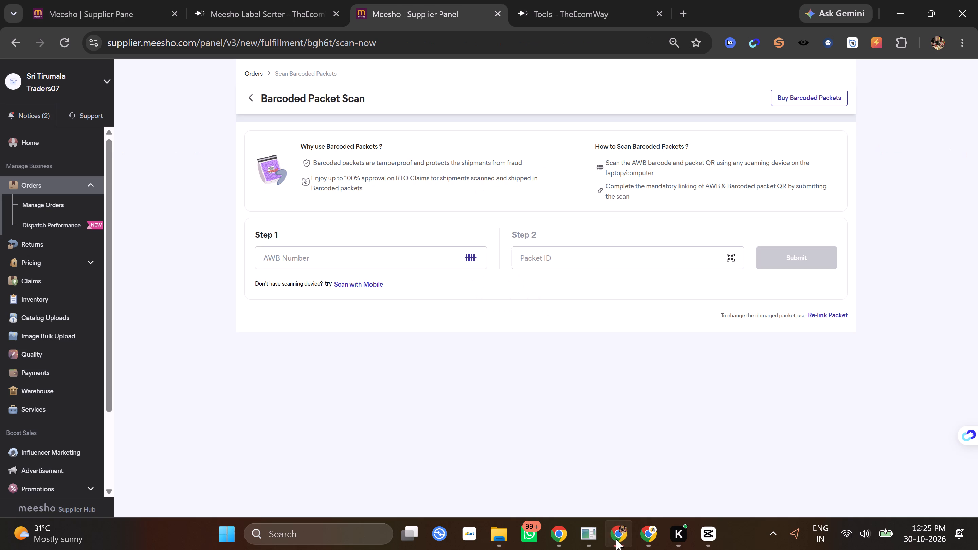
left_click(81, 201)
scroll(538, 178, "down", 3)
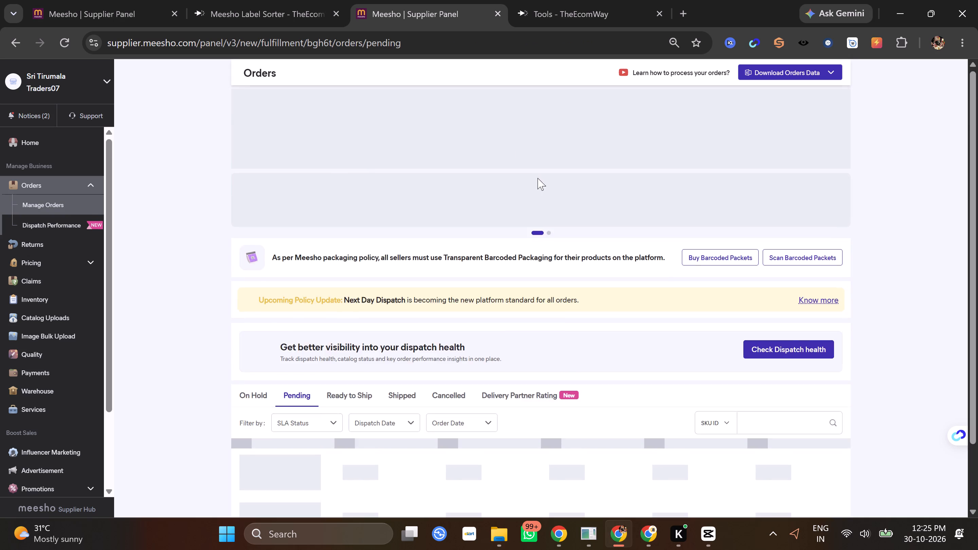
left_click(373, 313)
Examine the Ready to Ship orders through to the end of the list, checking SKUs, dispatch dates and label status.
scroll(591, 207, "down", 2)
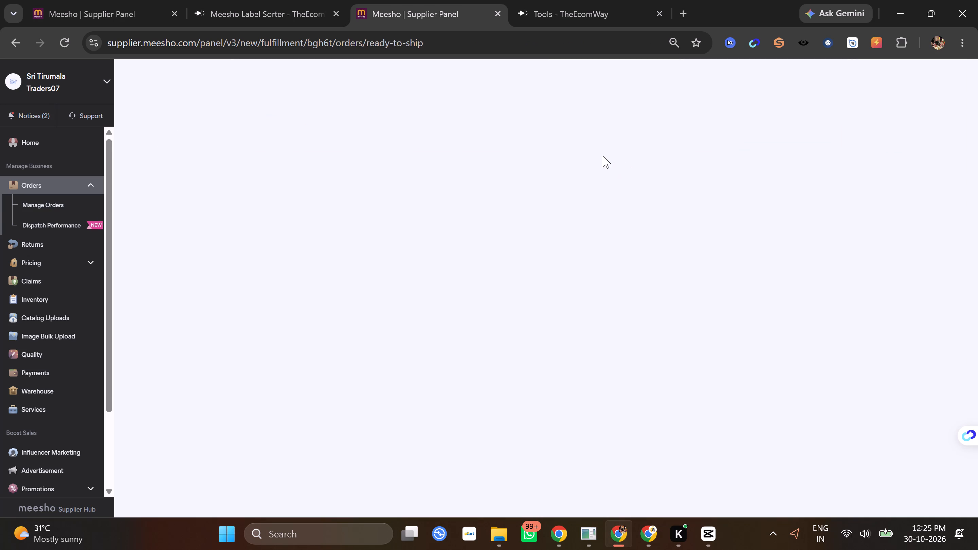
scroll(602, 158, "down", 6)
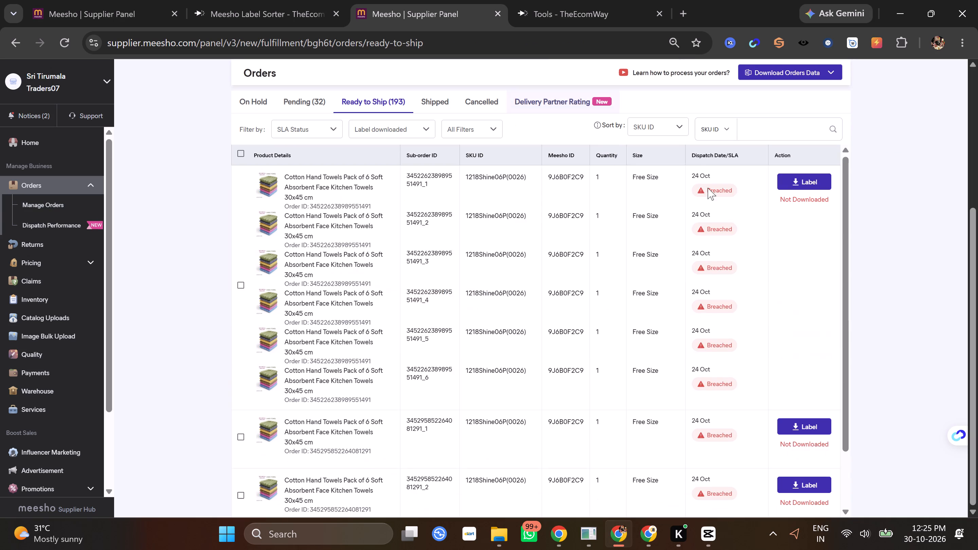
scroll(711, 189, "down", 4)
scroll(711, 245, "down", 3)
scroll(720, 326, "down", 9)
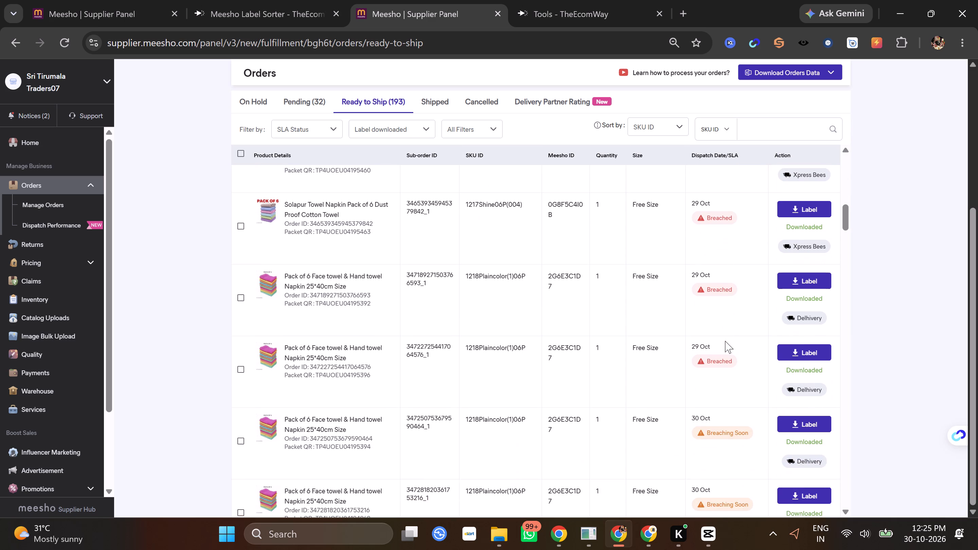
scroll(725, 341, "down", 18)
scroll(725, 341, "down", 4)
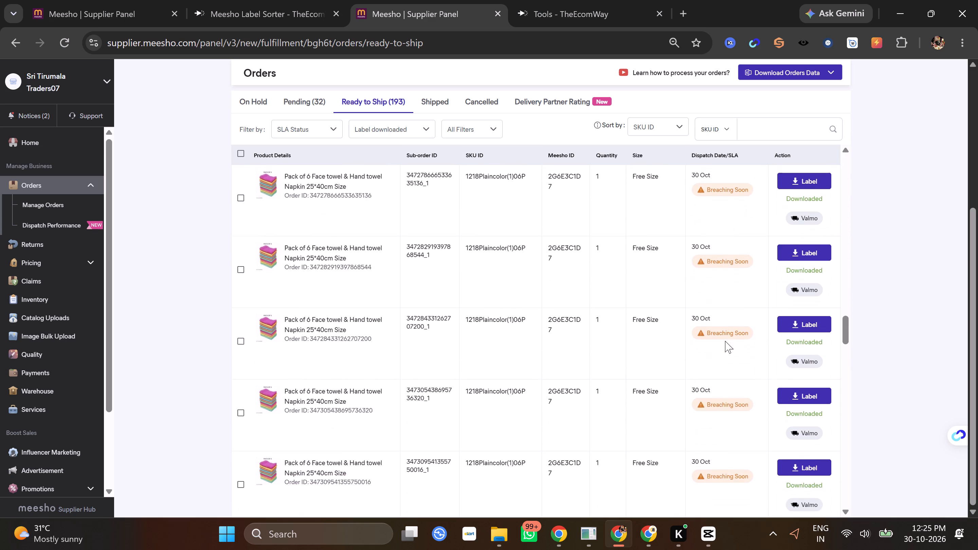
scroll(727, 334, "down", 15)
scroll(736, 340, "up", 1)
scroll(736, 340, "down", 4)
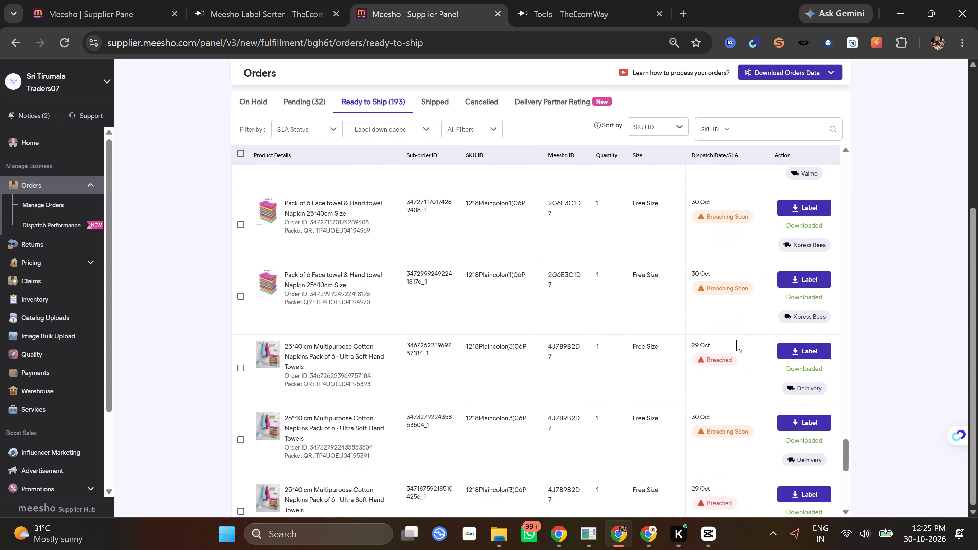
scroll(736, 340, "down", 13)
scroll(737, 320, "down", 10)
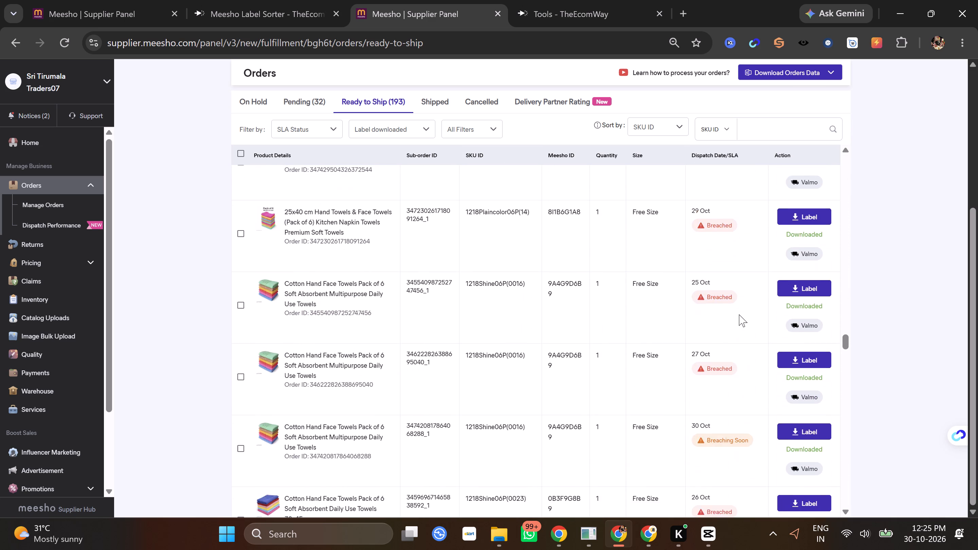
scroll(739, 314, "down", 10)
scroll(739, 314, "down", 17)
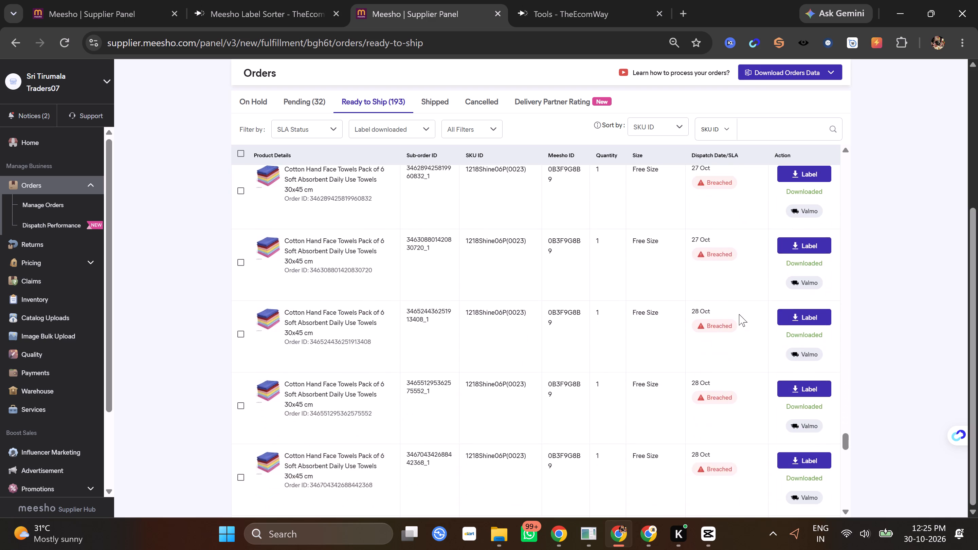
scroll(739, 314, "down", 20)
scroll(737, 318, "down", 3)
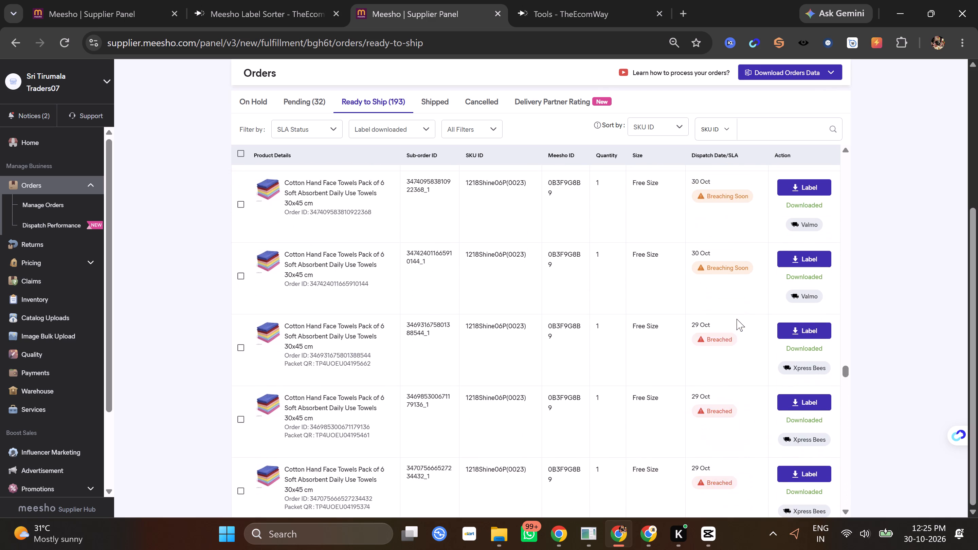
scroll(737, 319, "down", 19)
scroll(734, 322, "down", 4)
scroll(740, 278, "down", 6)
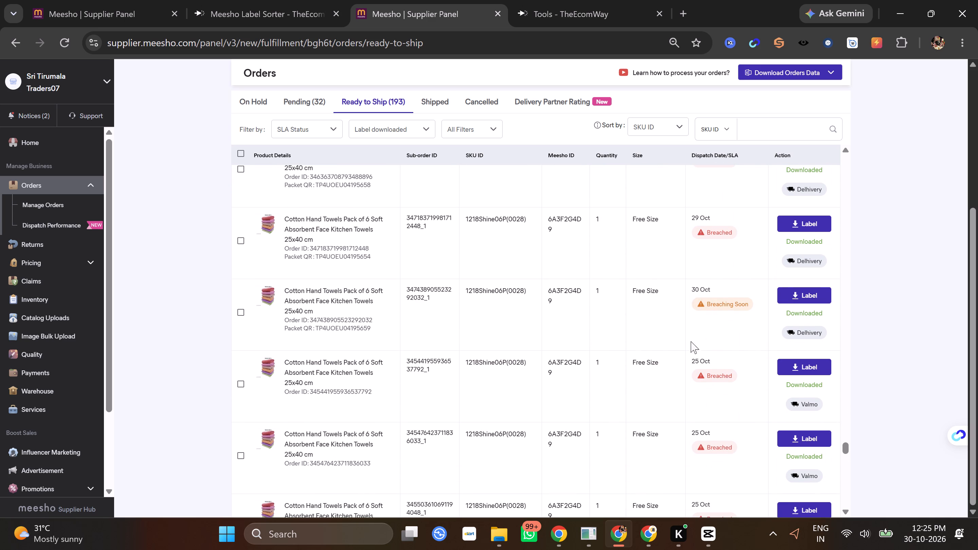
scroll(654, 392, "down", 18)
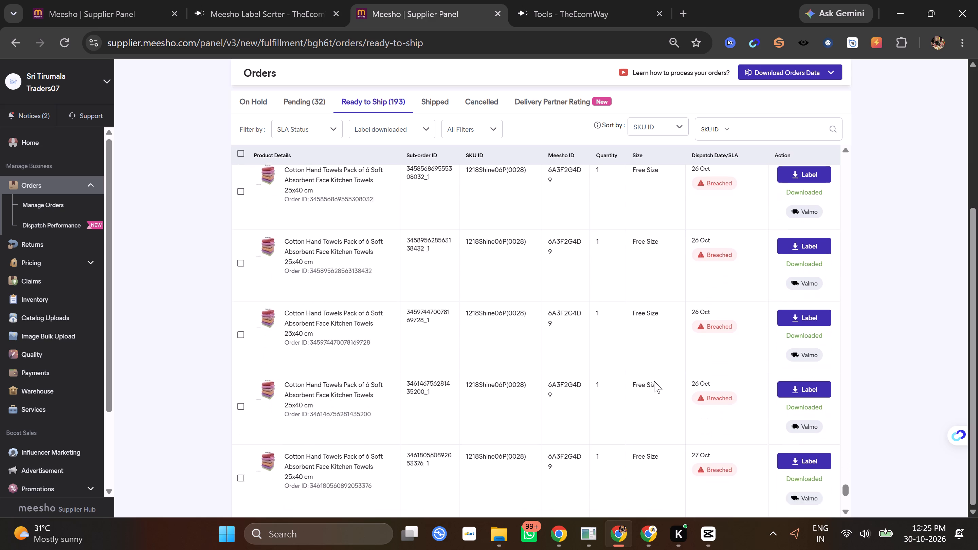
scroll(655, 390, "down", 17)
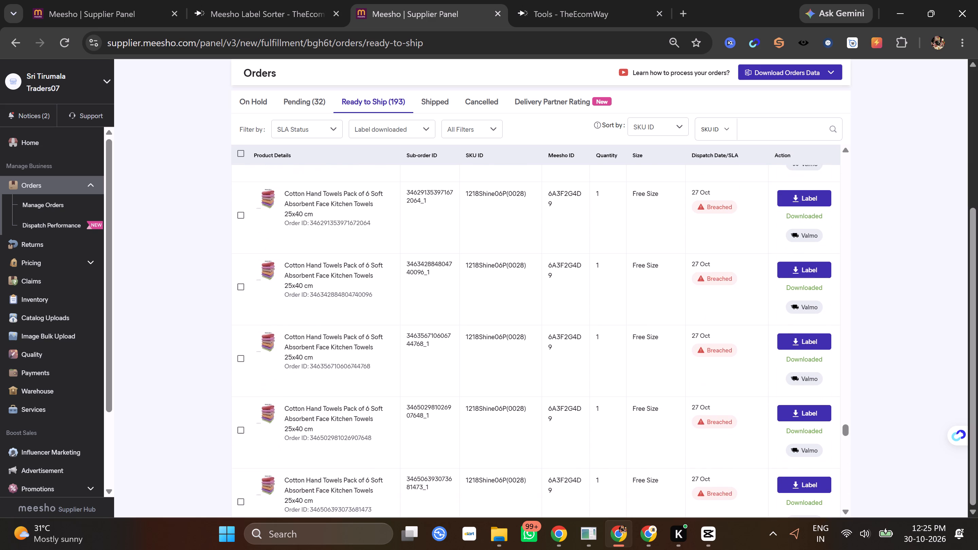
scroll(656, 381, "down", 18)
scroll(650, 390, "down", 11)
scroll(658, 384, "down", 14)
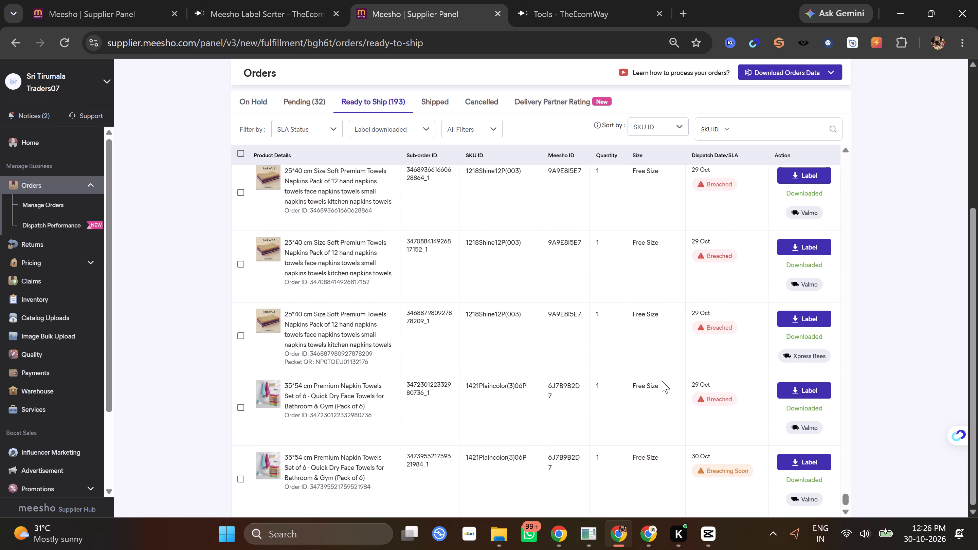
scroll(621, 385, "down", 5)
scroll(620, 378, "up", 8)
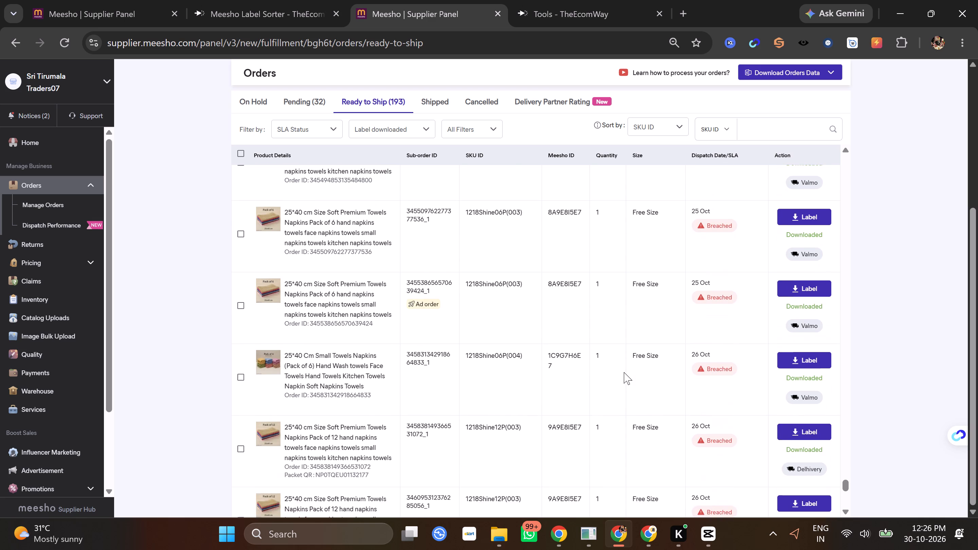
scroll(623, 370, "up", 5)
scroll(623, 369, "down", 19)
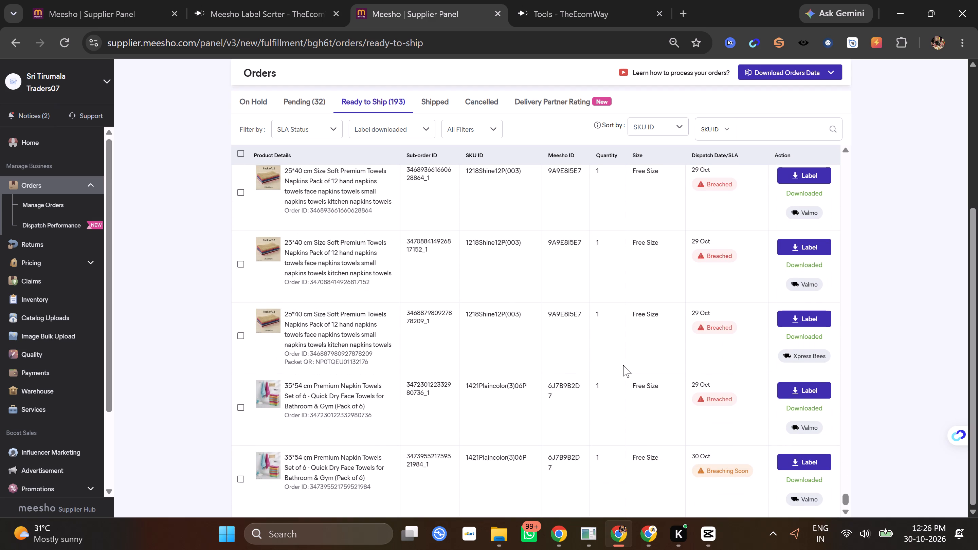
left_click(875, 346)
scroll(614, 349, "up", 9)
scroll(520, 279, "up", 7)
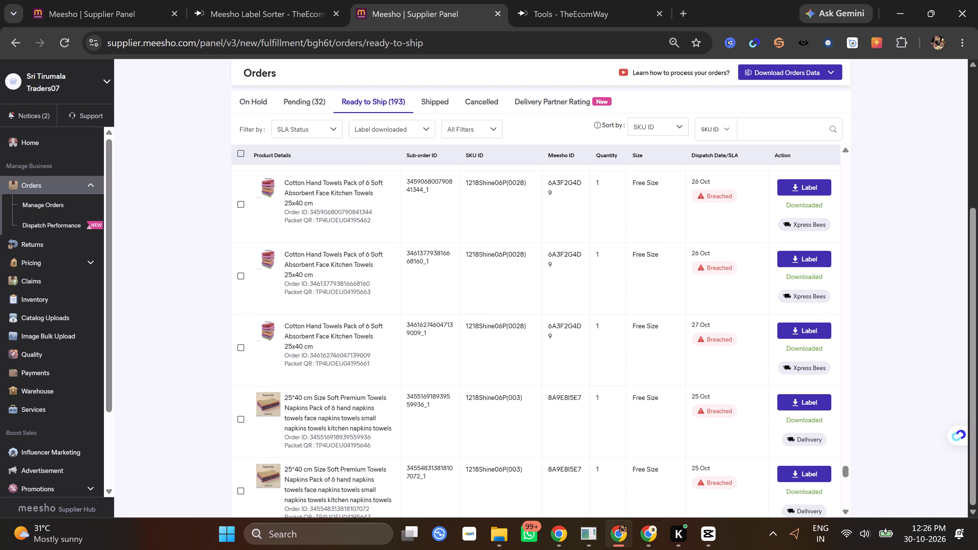
scroll(506, 251, "up", 9)
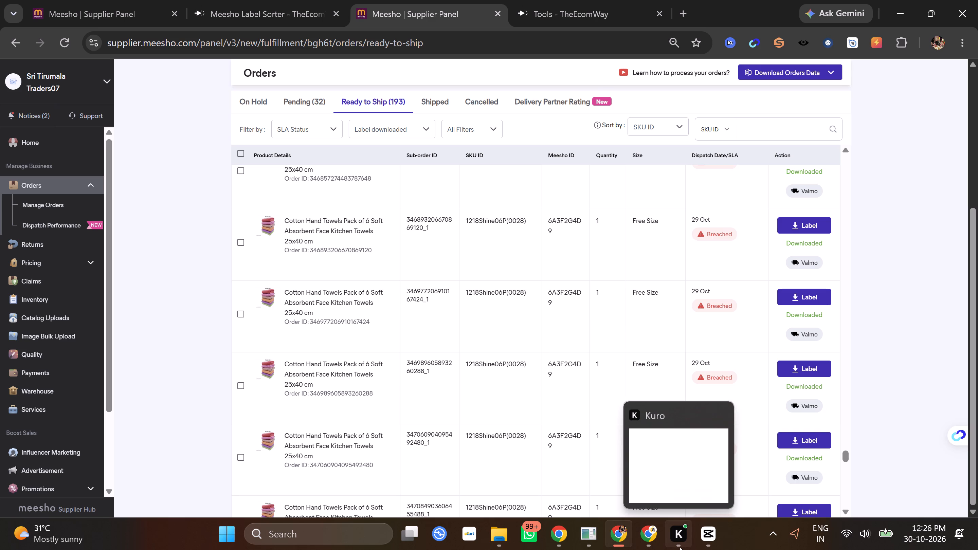
left_click(930, 414)
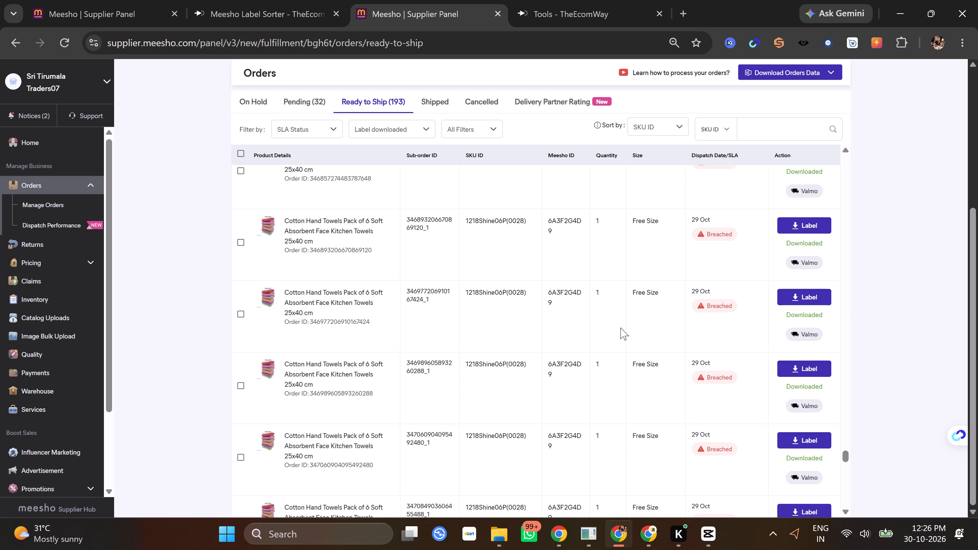
Open the Pending orders and examine their SKUs and dispatch dates down to the last order.
left_click(300, 100)
scroll(655, 343, "down", 4)
scroll(666, 395, "down", 18)
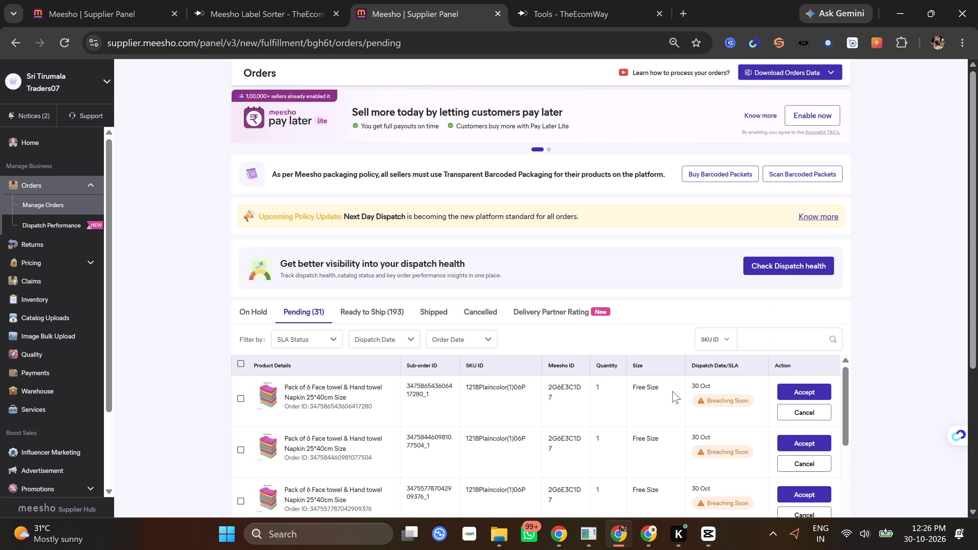
scroll(668, 393, "down", 12)
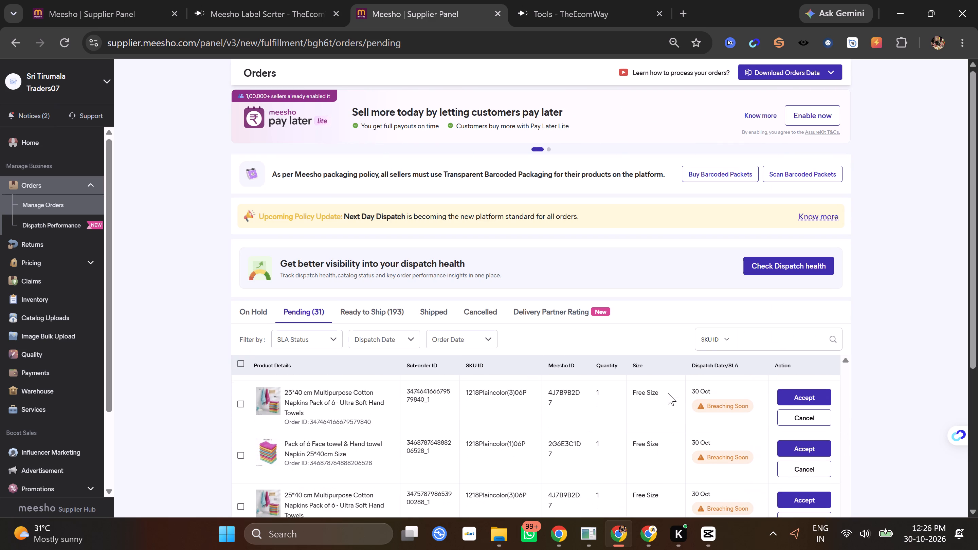
scroll(741, 299, "down", 9)
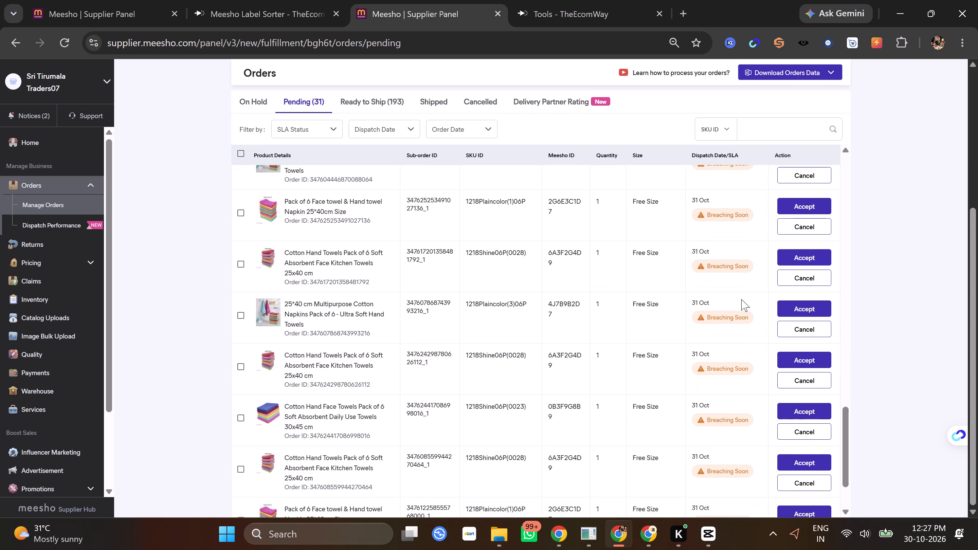
scroll(741, 299, "down", 18)
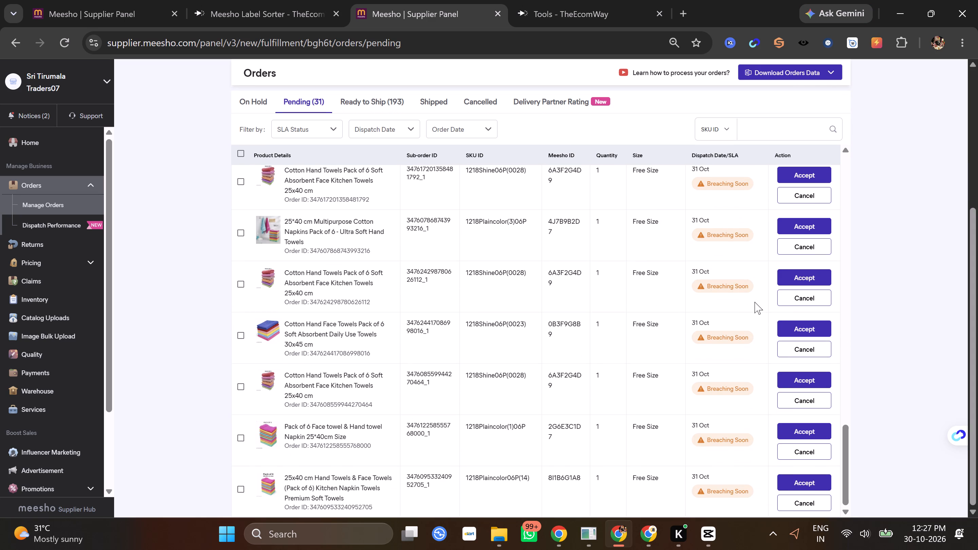
scroll(755, 302, "down", 1)
Switch to Flipkart Seller Hub, open the To Dispatch orders and examine the items and dispatch dates.
left_click(652, 541)
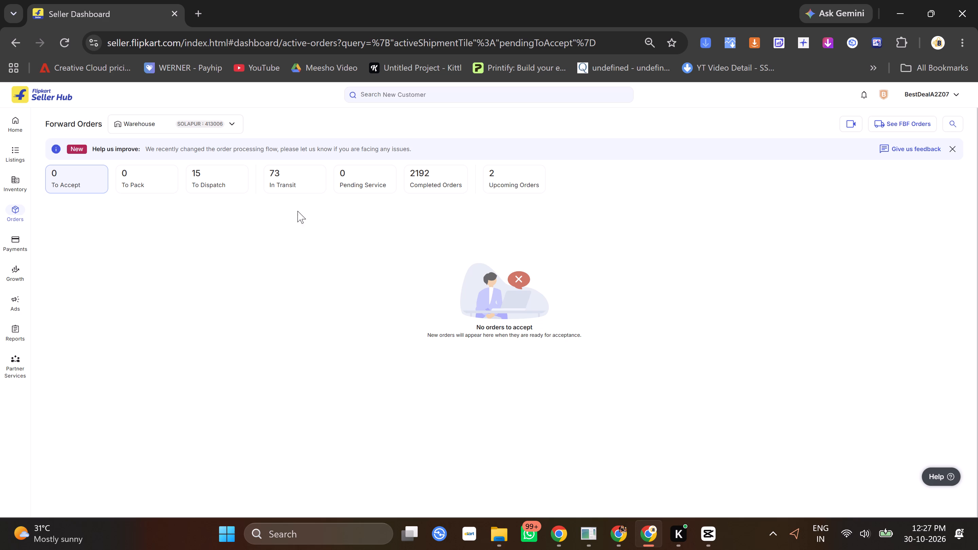
left_click(219, 182)
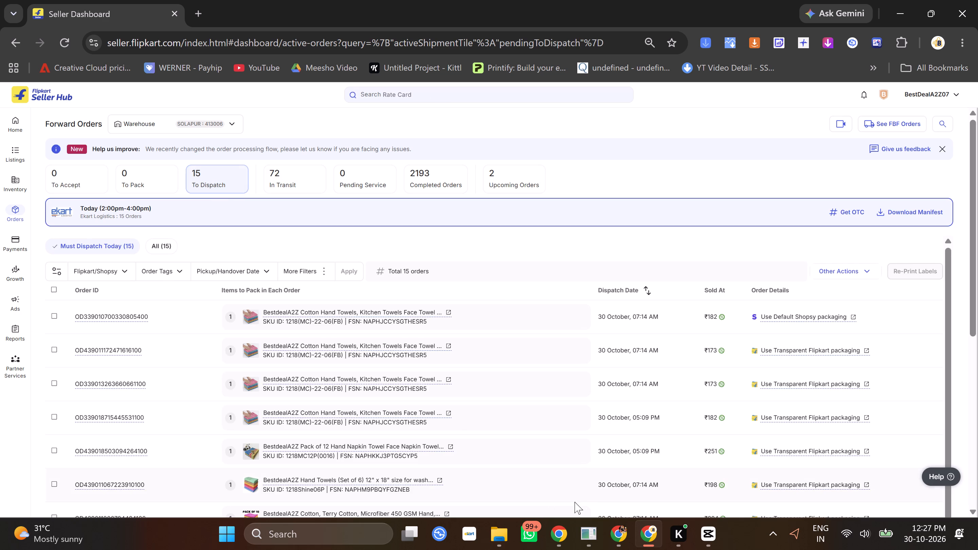
scroll(618, 380, "down", 3)
scroll(654, 318, "down", 4)
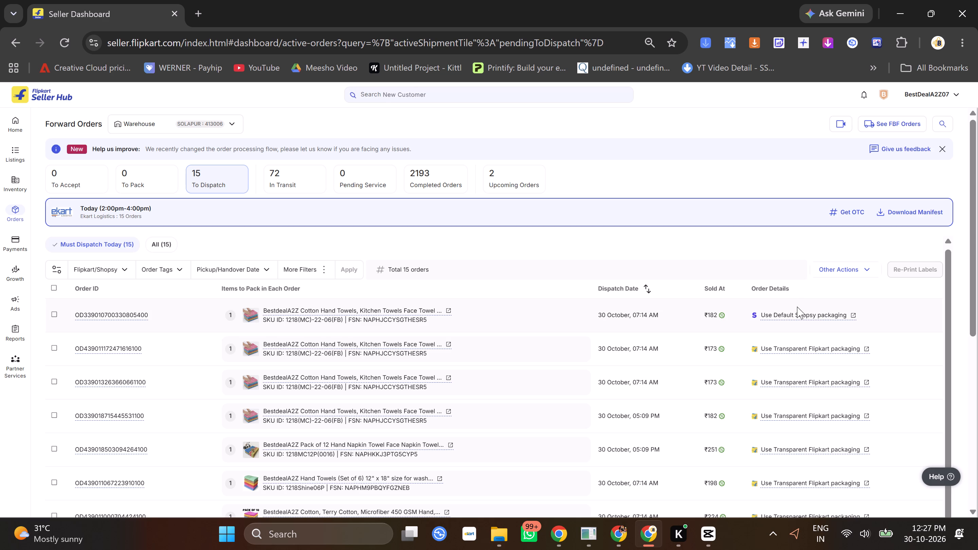
scroll(792, 315, "down", 2)
scroll(887, 171, "down", 4)
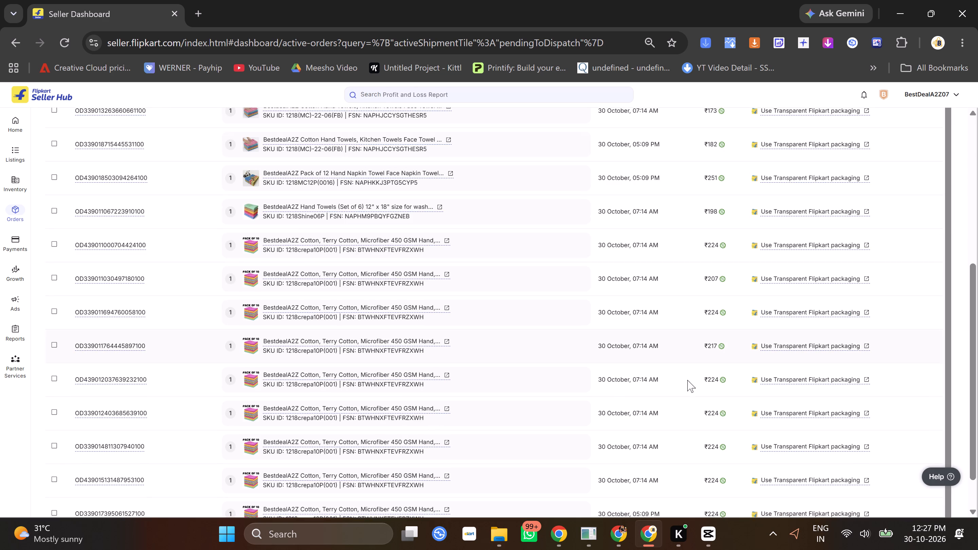
scroll(682, 383, "down", 4)
scroll(817, 304, "down", 4)
scroll(971, 317, "down", 6)
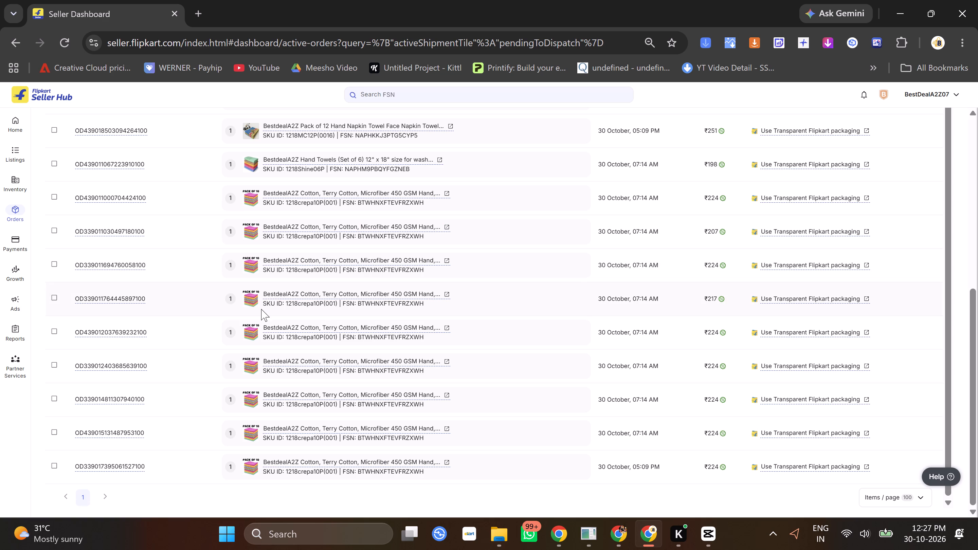
scroll(342, 432, "up", 3)
scroll(504, 397, "up", 4)
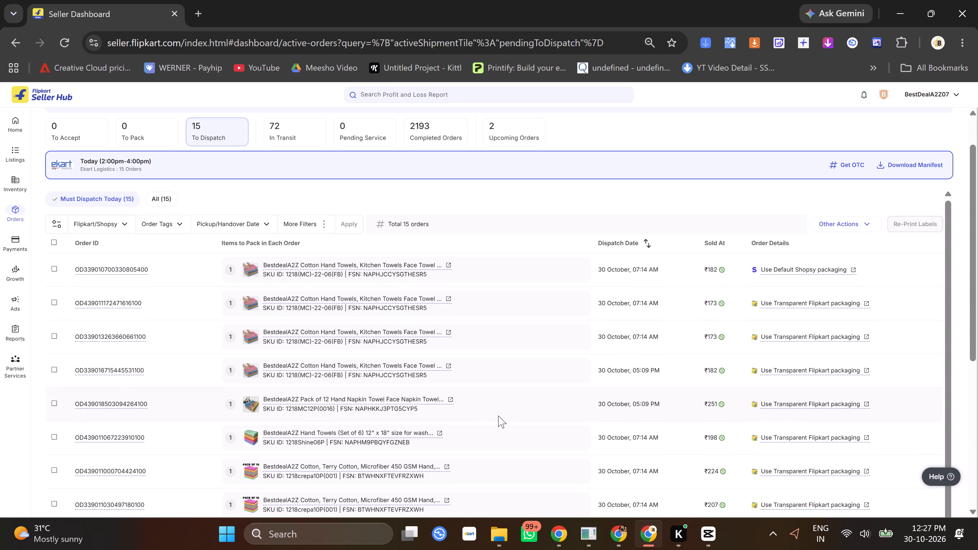
scroll(498, 416, "down", 2)
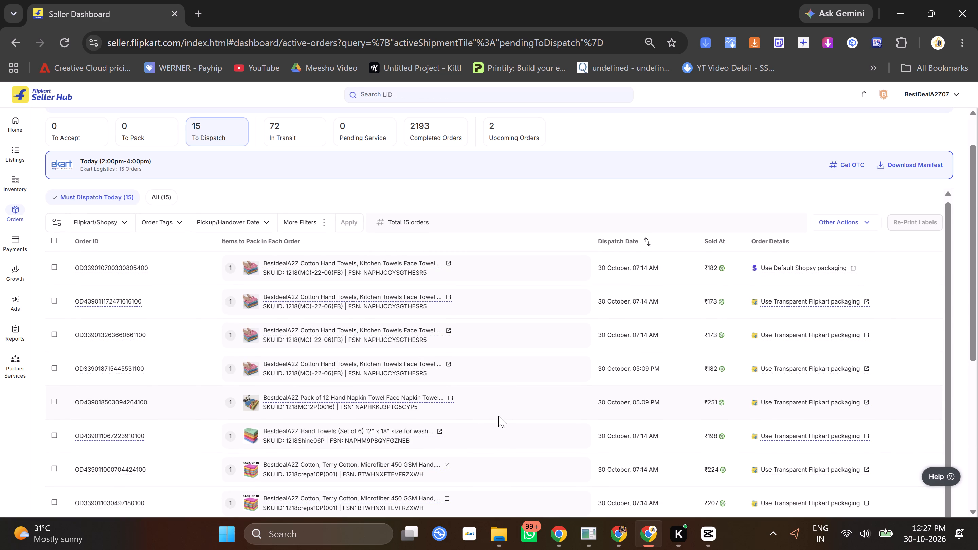
Select all orders in the Must Dispatch Today list.
left_click(53, 236)
Open TheEcomWay's Flipkart label splitter in a new browser tab and return to the Seller Dashboard.
left_click(200, 12)
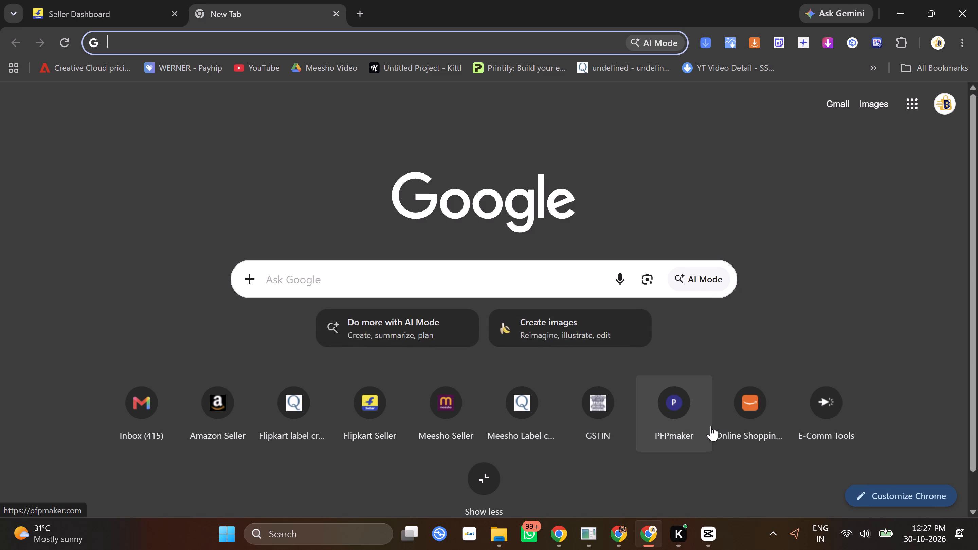
left_click(813, 410)
left_click(131, 0)
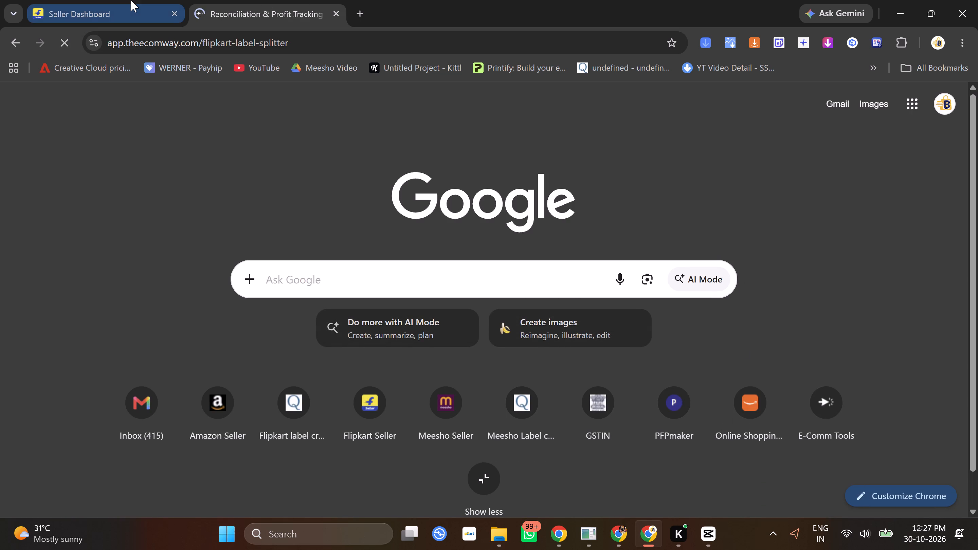
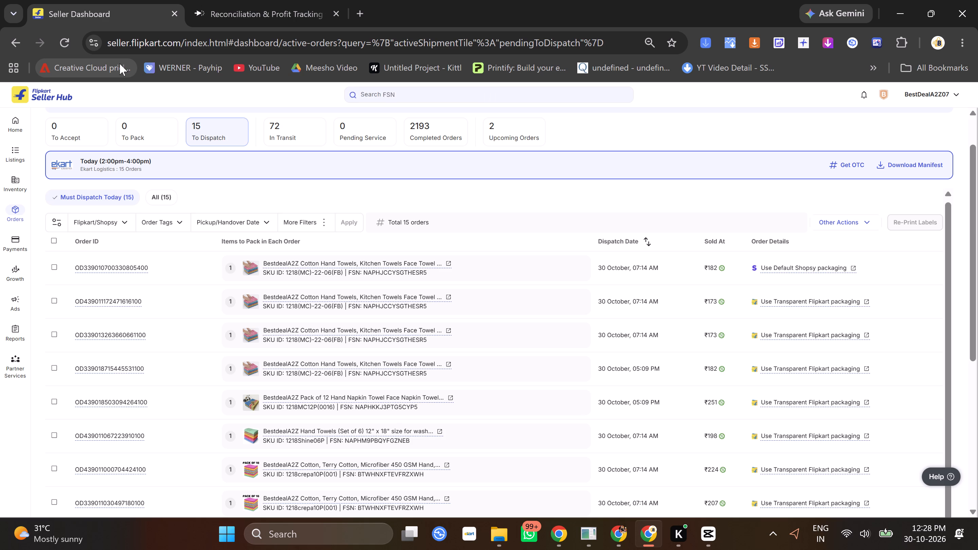
Select all 15 Must Dispatch Today orders and re-print their labels to get the invoice label PDF.
left_click(56, 242)
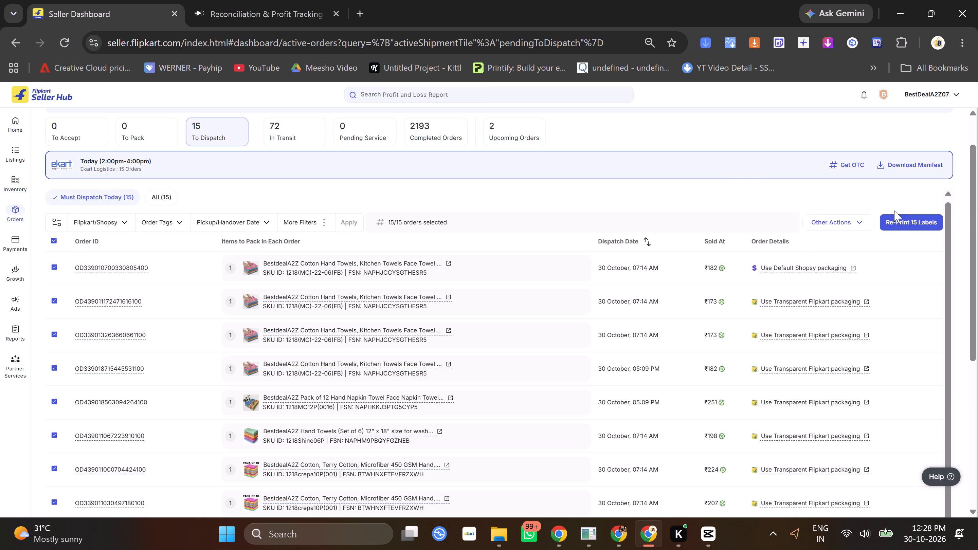
left_click(896, 219)
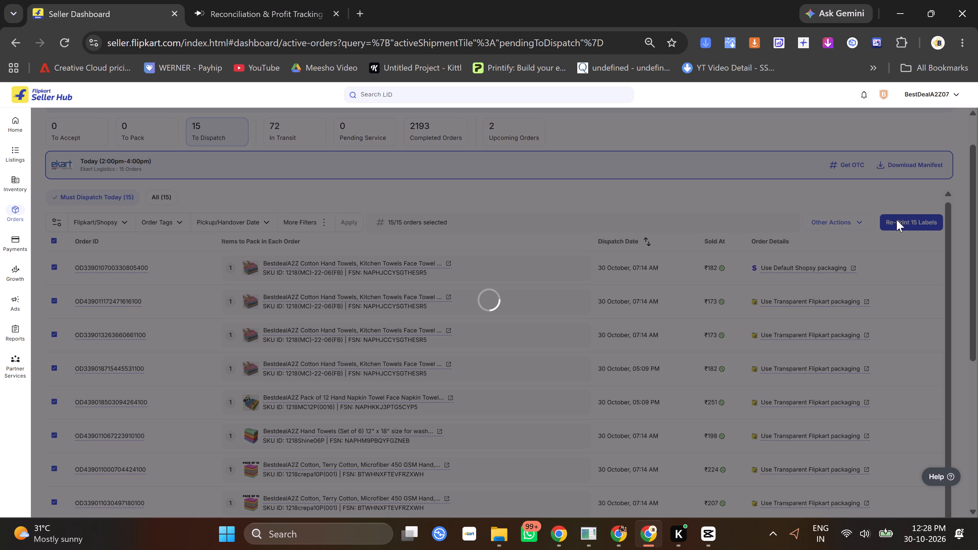
left_click(287, 1)
left_click(122, 0)
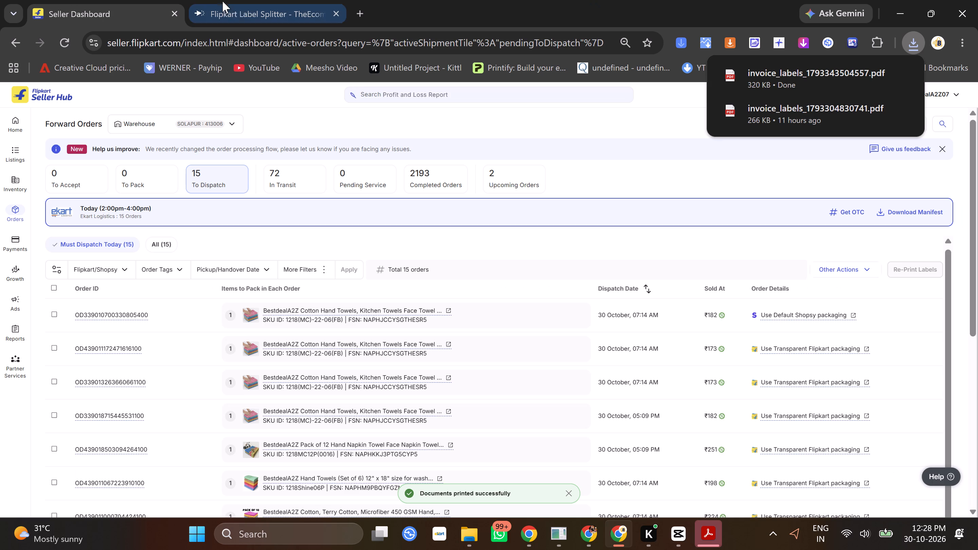
left_click(239, 9)
left_click(474, 371)
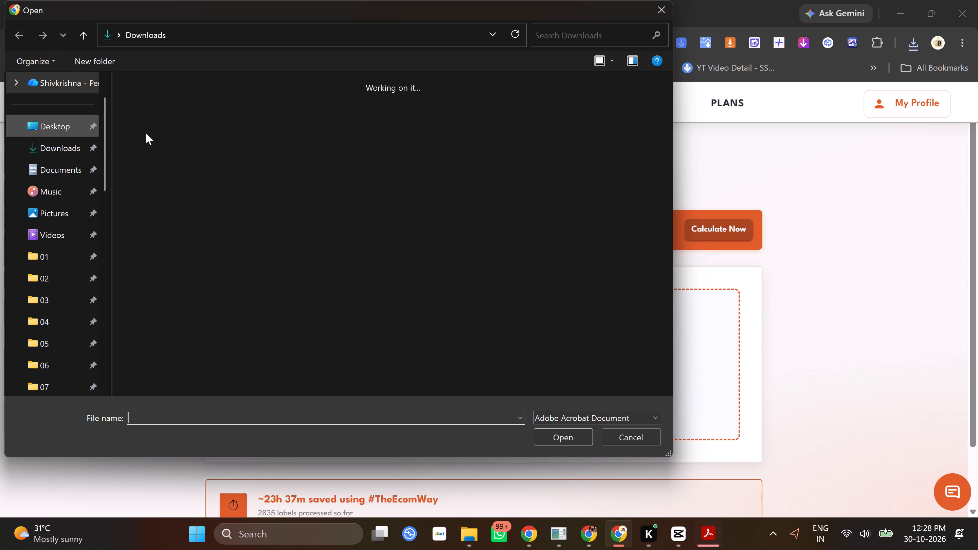
left_click(152, 137)
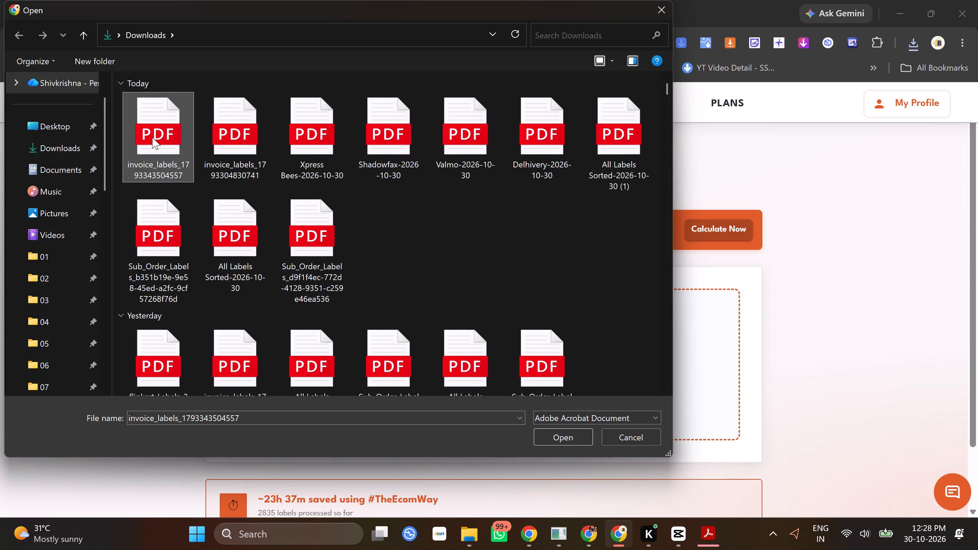
left_click(574, 442)
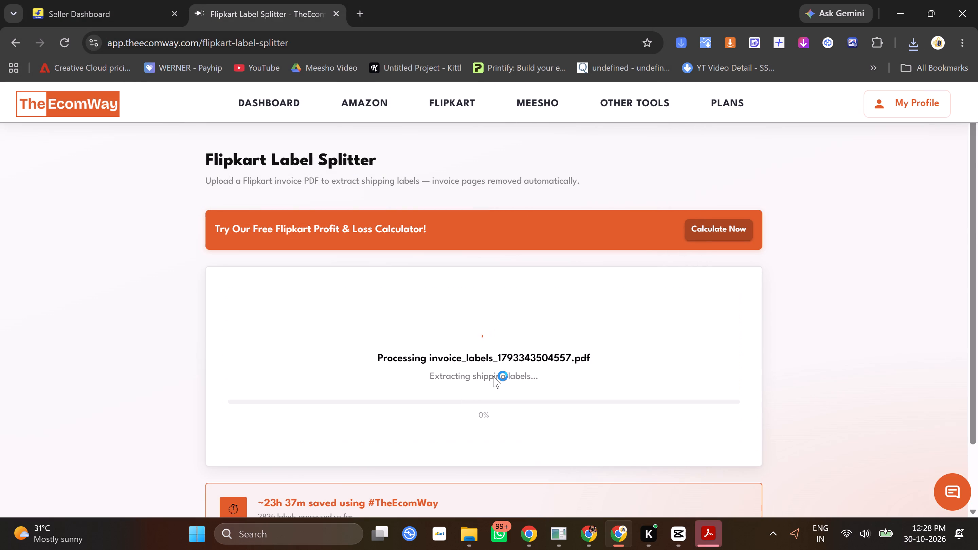
left_click(441, 366)
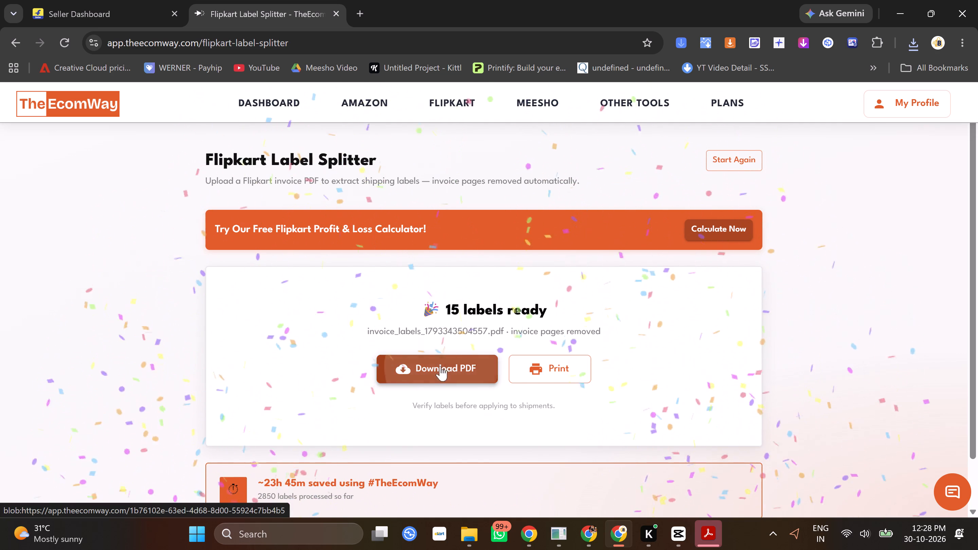
Bring up the Downloads folder in File Explorer and close the two label PDFs open in Acrobat.
left_click(463, 531)
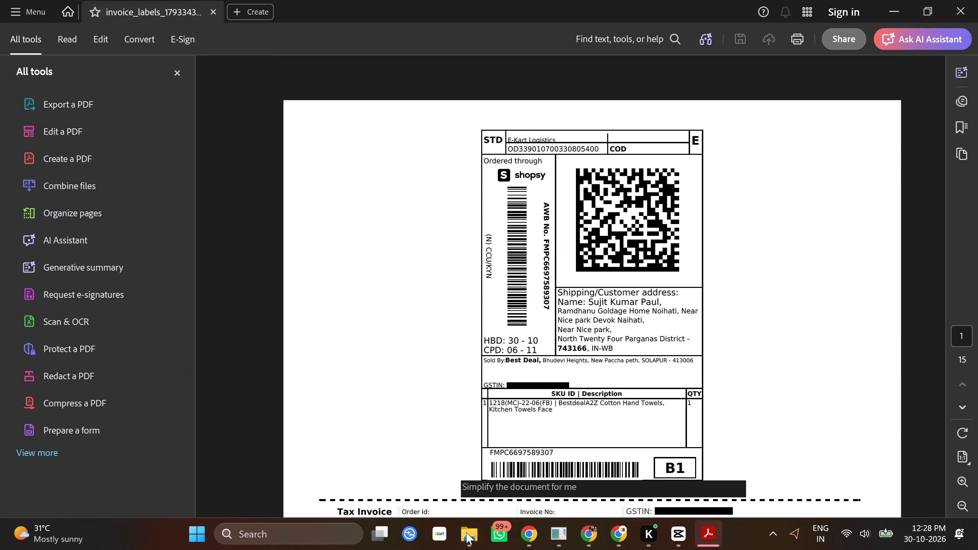
left_click(964, 4)
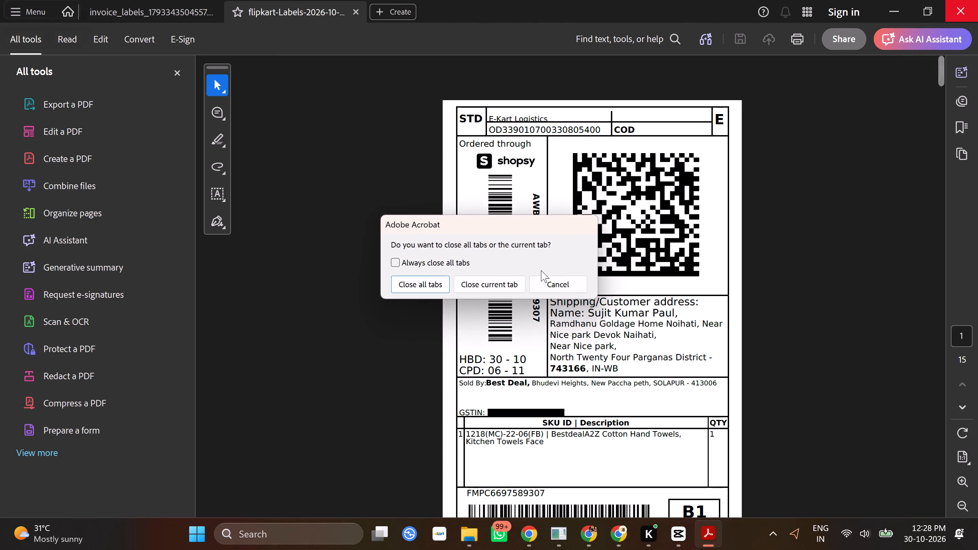
left_click(494, 282)
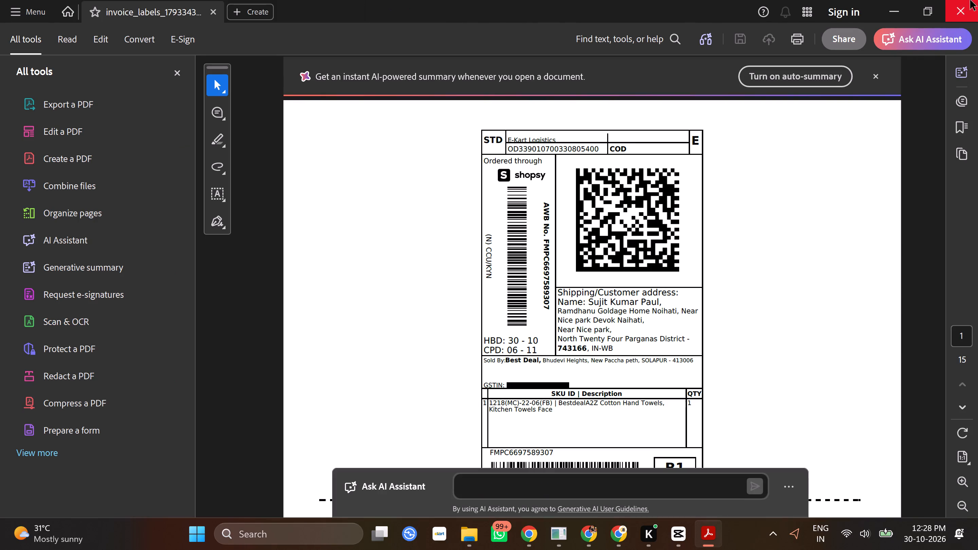
left_click(961, 5)
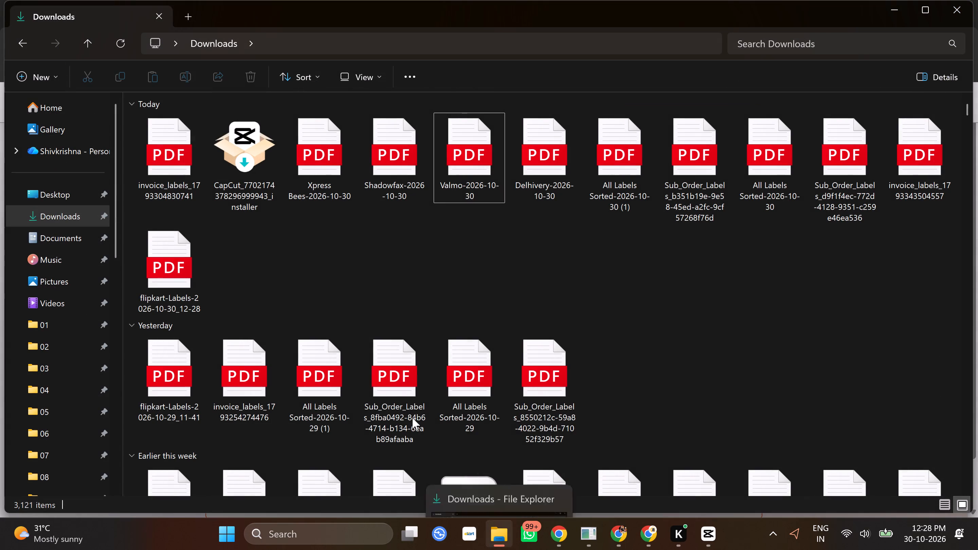
Refresh Downloads, open flipkart-Labels-2026-10-30_12-28 and print one portrait copy of all pages on the TSC TE244, then minimise the PDF window.
left_click(111, 47)
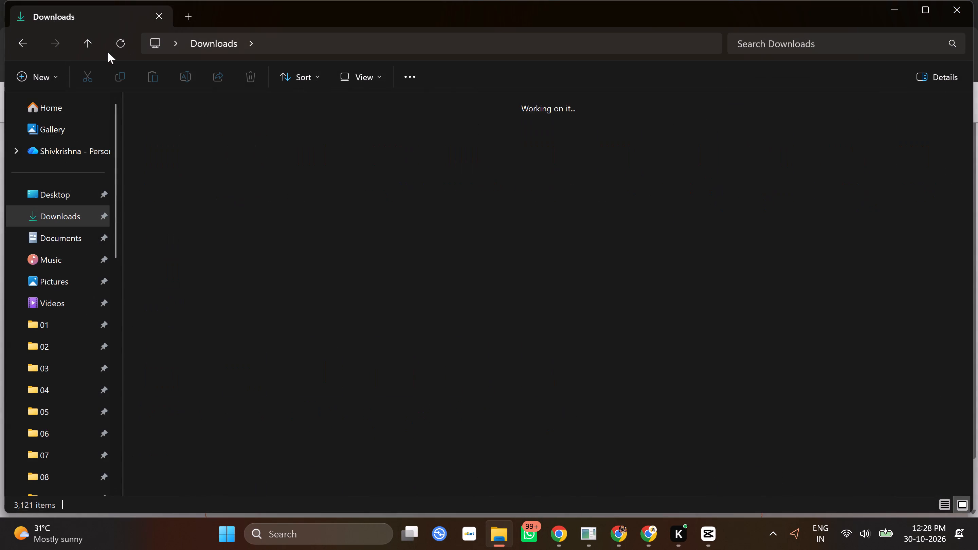
double_click(183, 165)
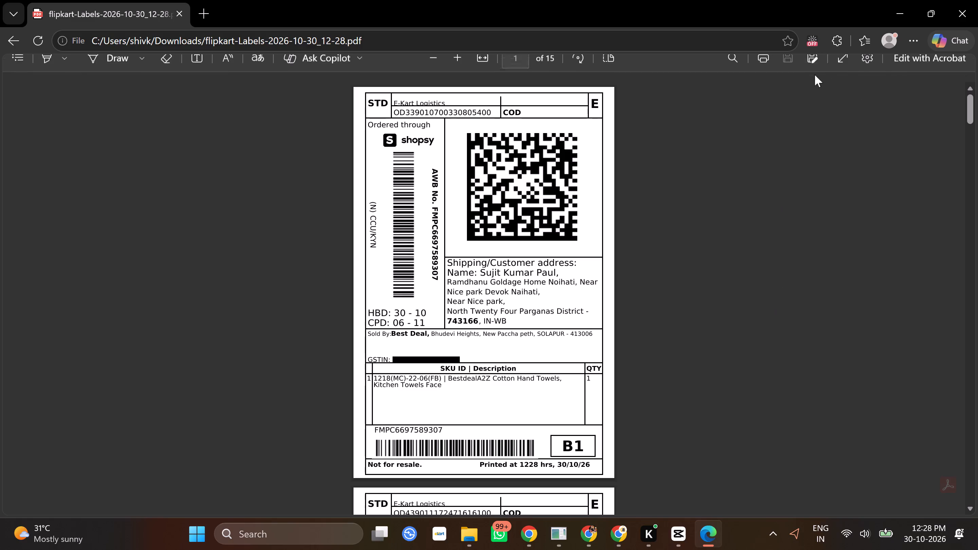
left_click(768, 67)
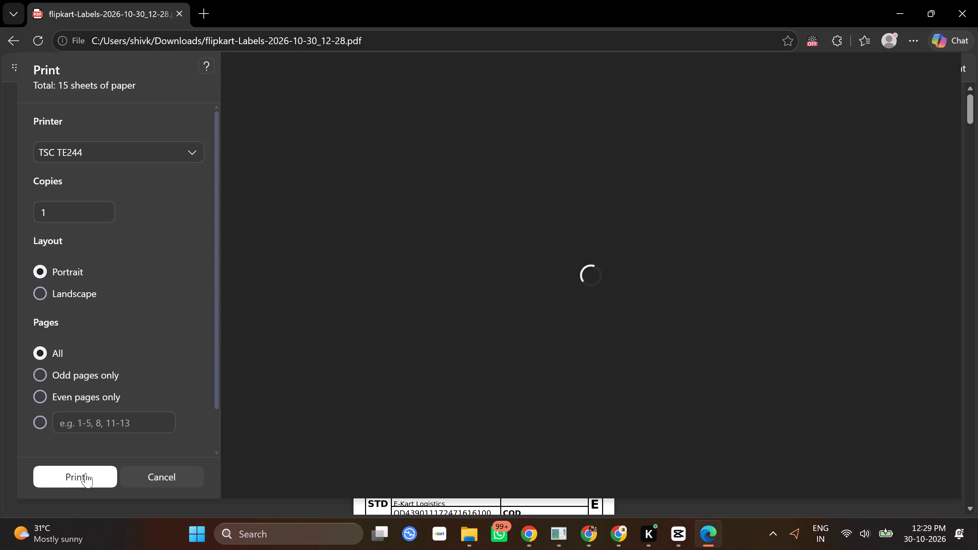
left_click(84, 473)
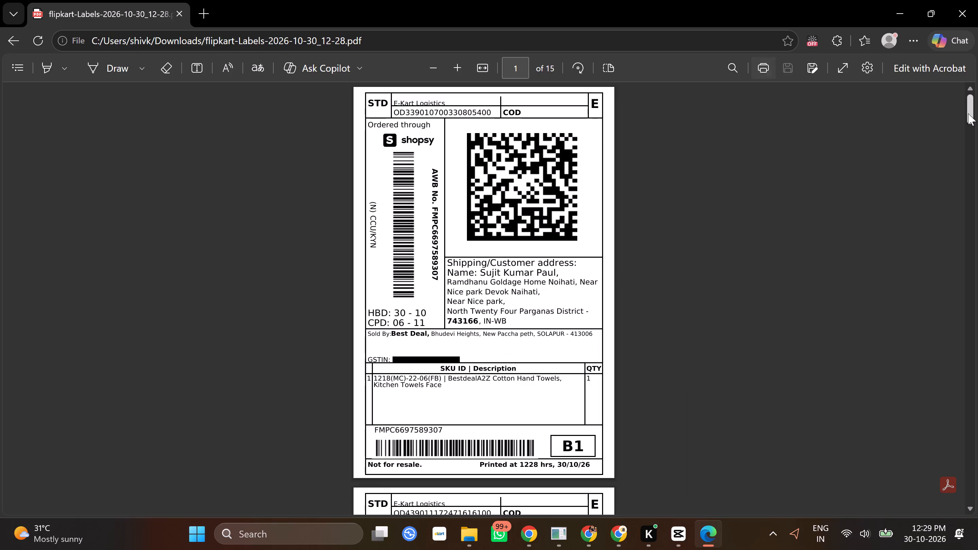
left_click(902, 9)
Switch to the Meesho supplier panel, open the barcoded packet scanning page from Orders and reload it.
left_click(593, 532)
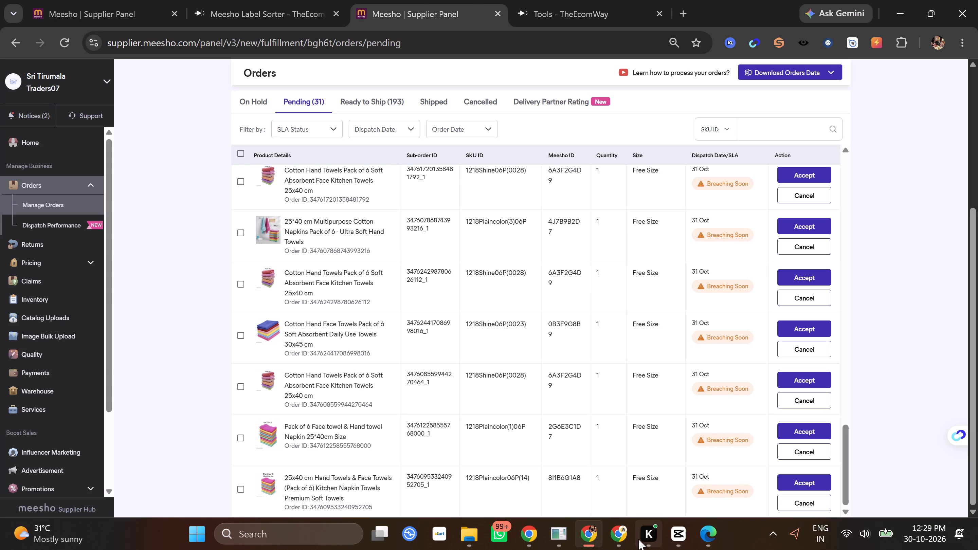
left_click(629, 534)
left_click(52, 0)
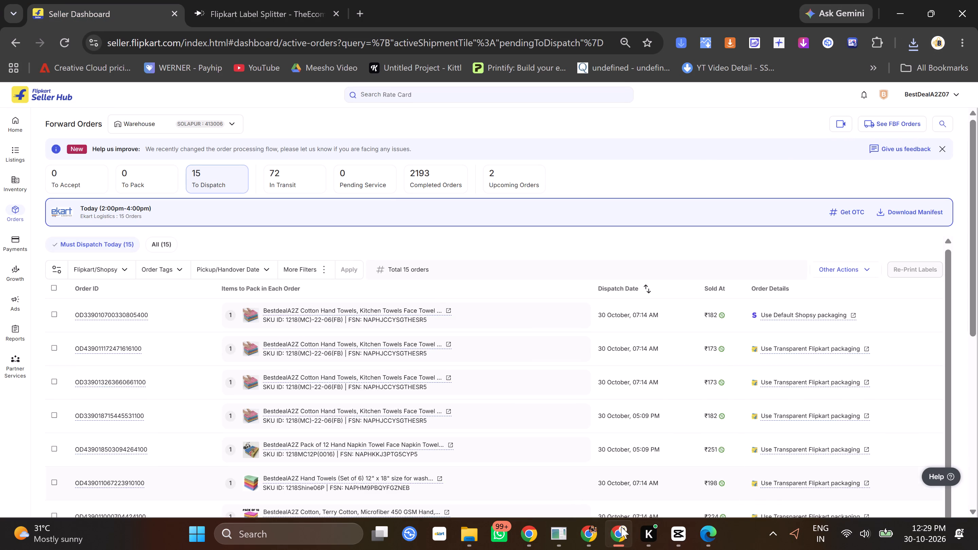
left_click(591, 539)
scroll(155, 226, "up", 3)
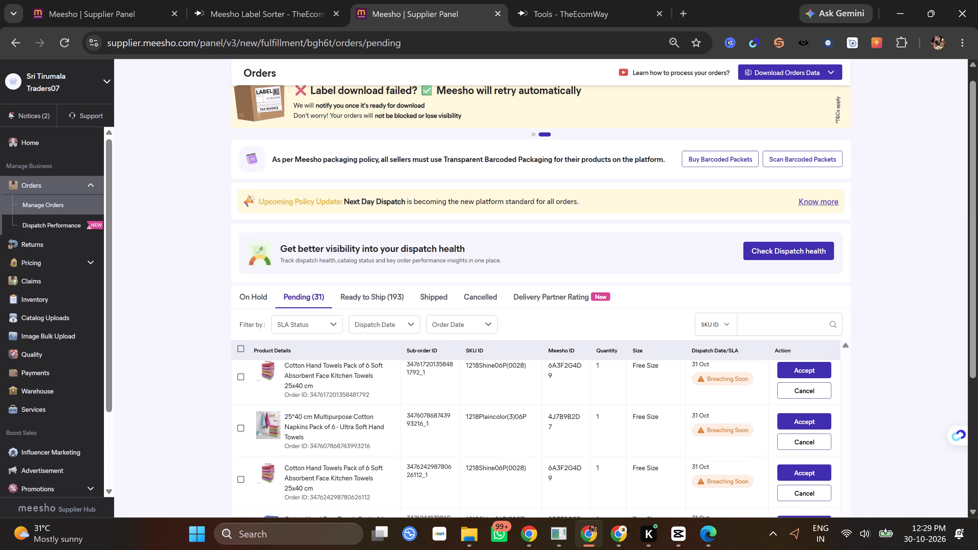
left_click(802, 170)
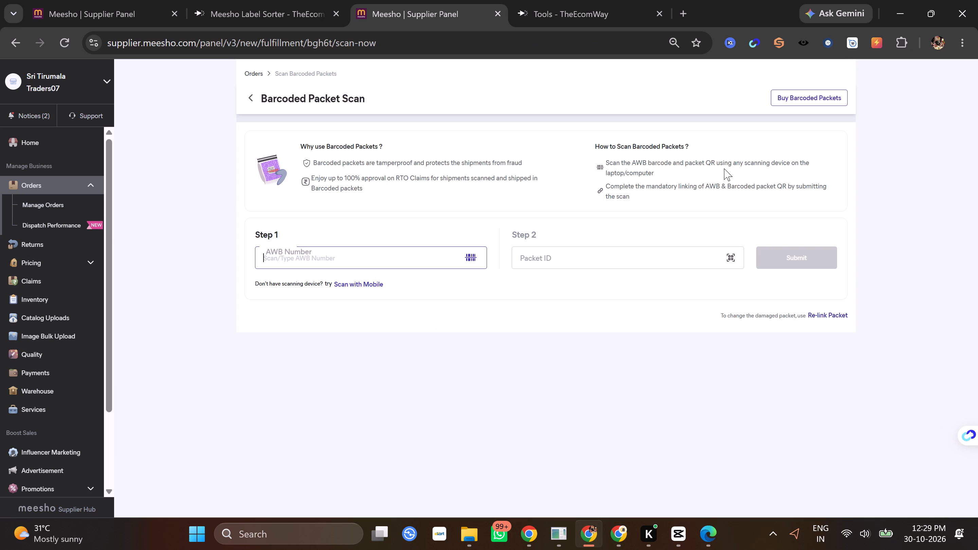
left_click(62, 44)
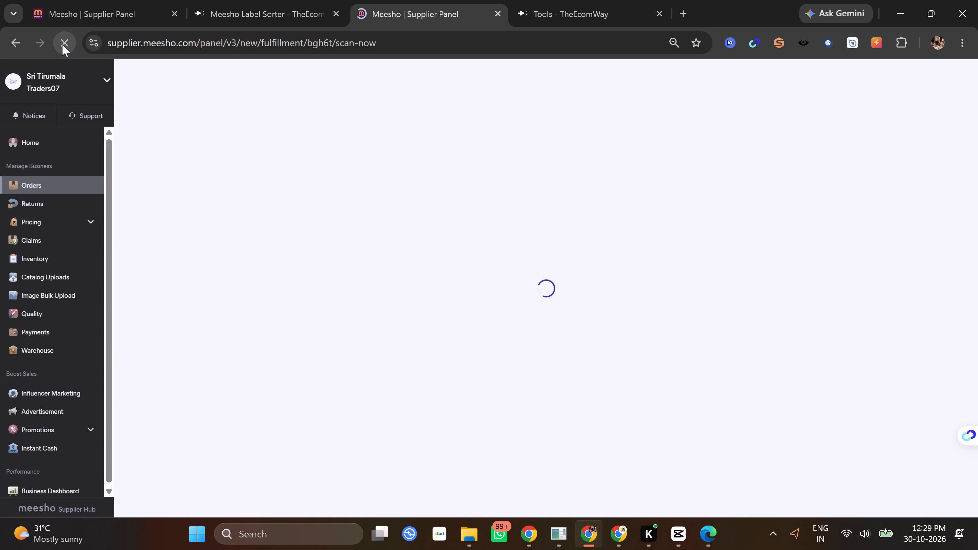
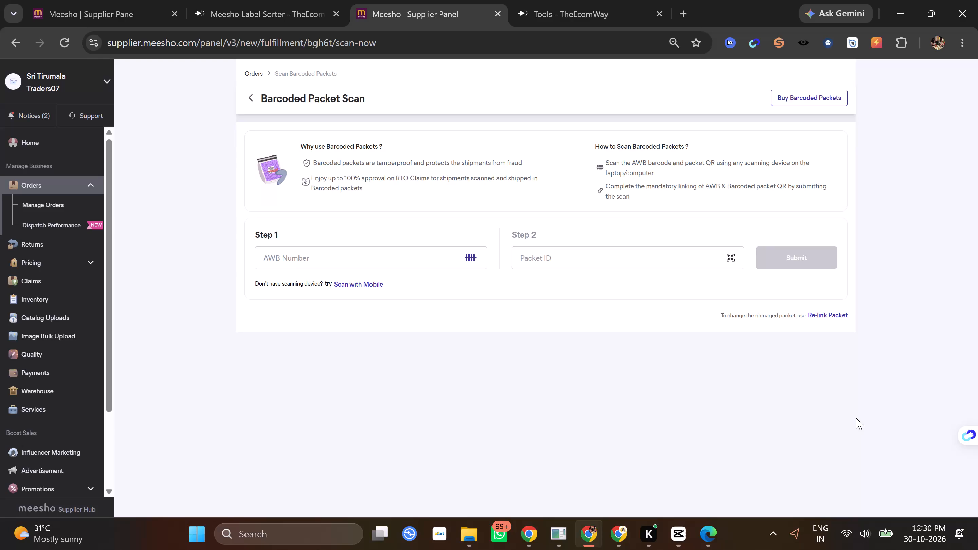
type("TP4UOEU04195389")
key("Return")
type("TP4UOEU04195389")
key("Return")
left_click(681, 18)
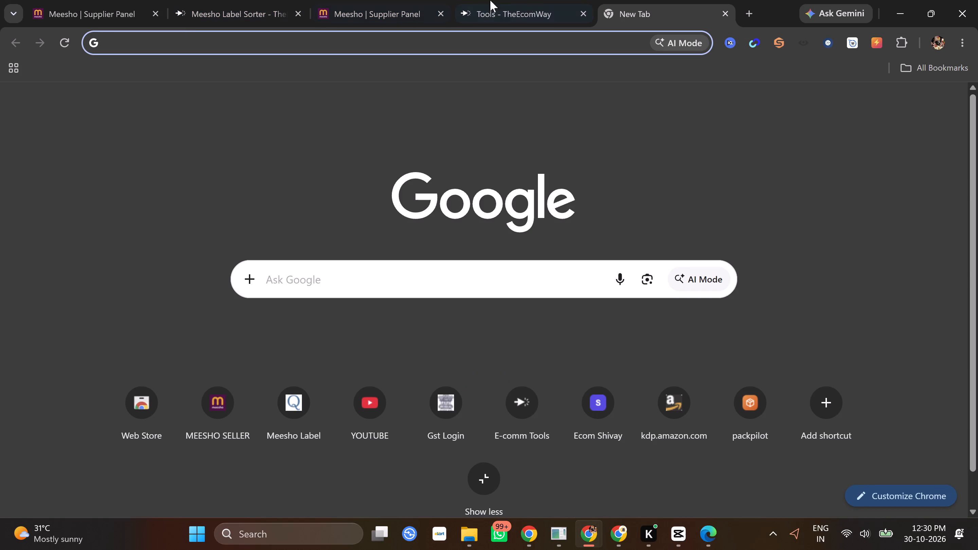
left_click(417, 0)
left_click(58, 52)
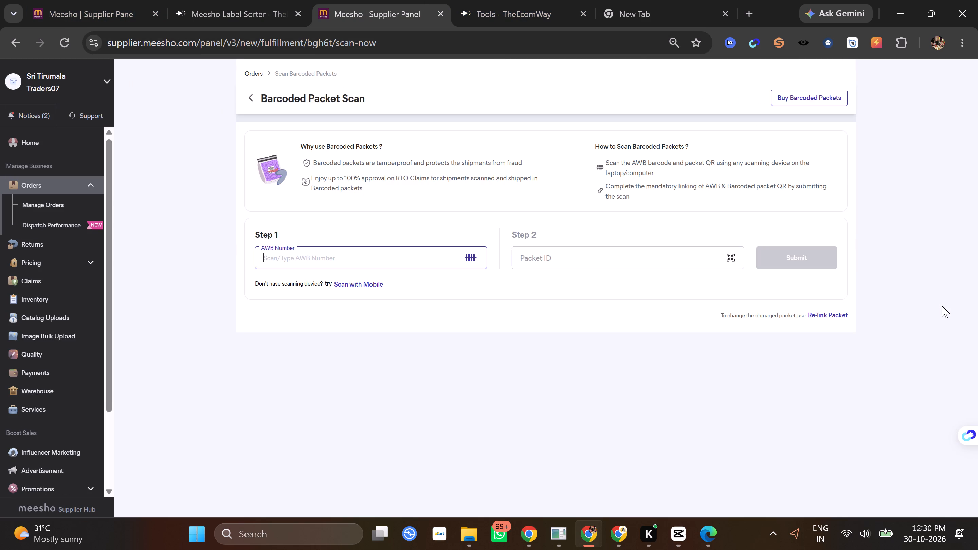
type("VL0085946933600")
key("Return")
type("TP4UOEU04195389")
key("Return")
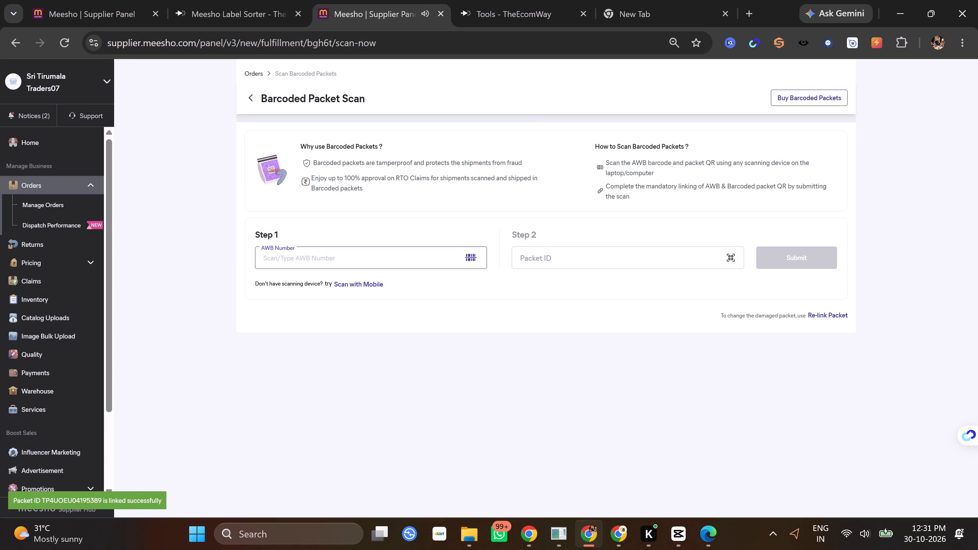
left_click(942, 306)
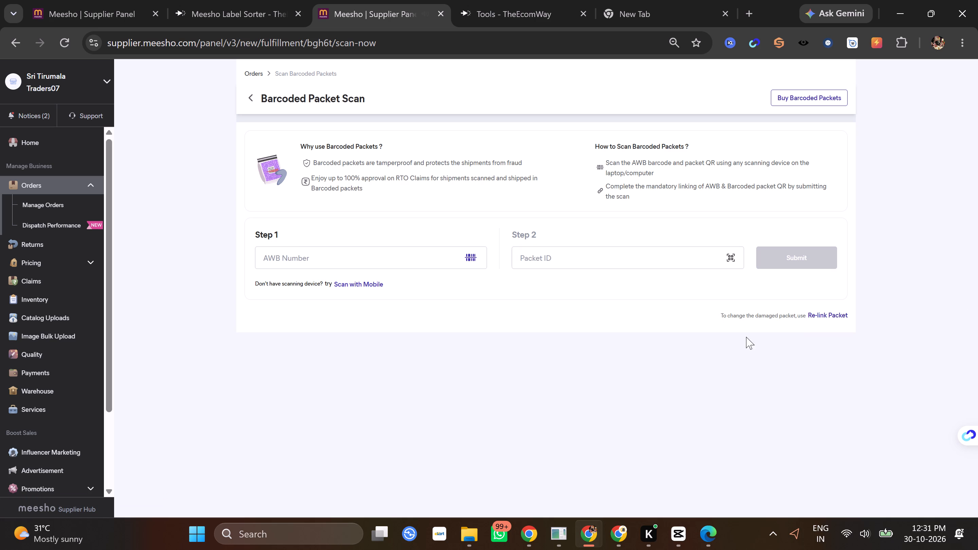
left_click(327, 258)
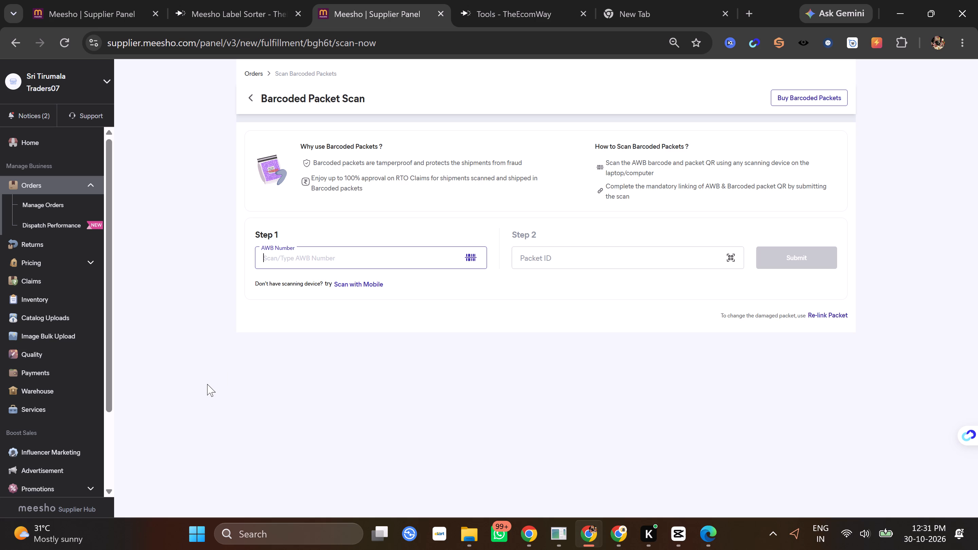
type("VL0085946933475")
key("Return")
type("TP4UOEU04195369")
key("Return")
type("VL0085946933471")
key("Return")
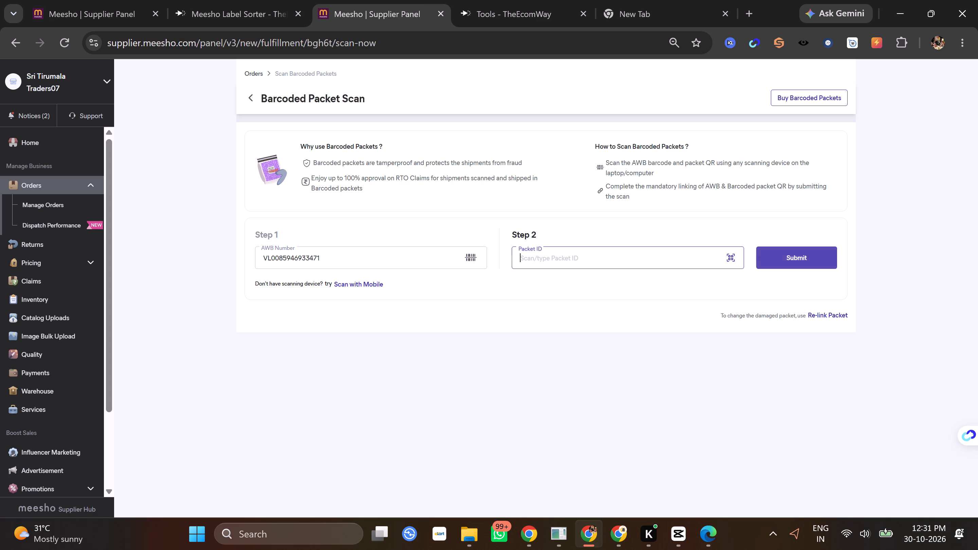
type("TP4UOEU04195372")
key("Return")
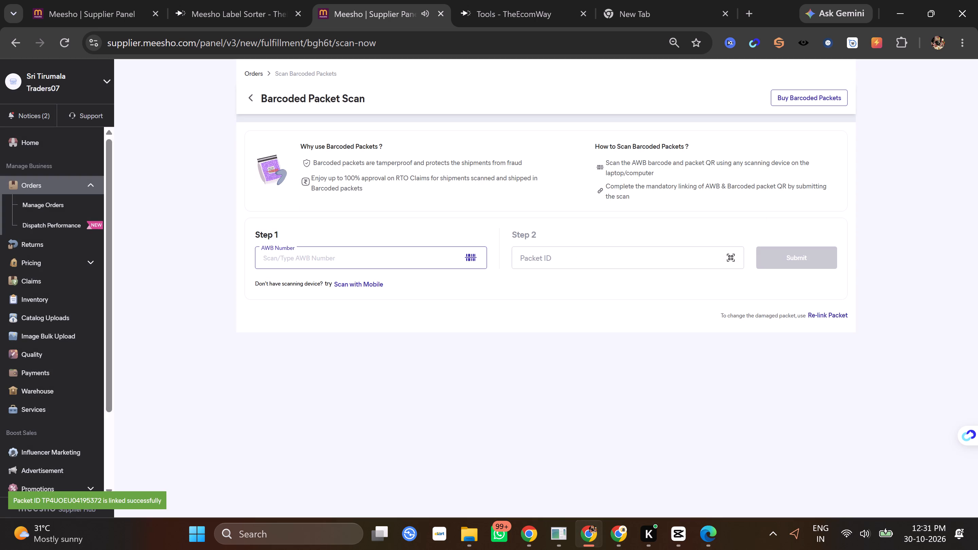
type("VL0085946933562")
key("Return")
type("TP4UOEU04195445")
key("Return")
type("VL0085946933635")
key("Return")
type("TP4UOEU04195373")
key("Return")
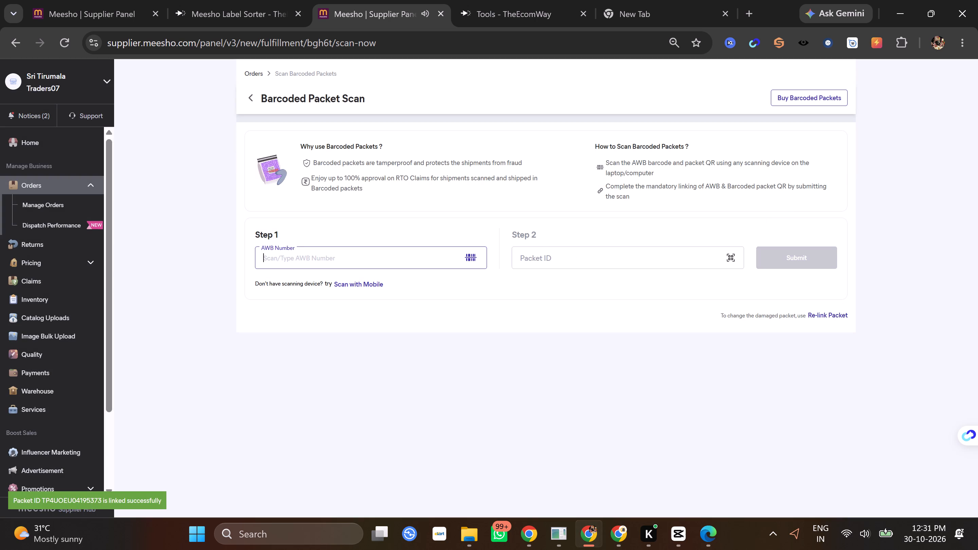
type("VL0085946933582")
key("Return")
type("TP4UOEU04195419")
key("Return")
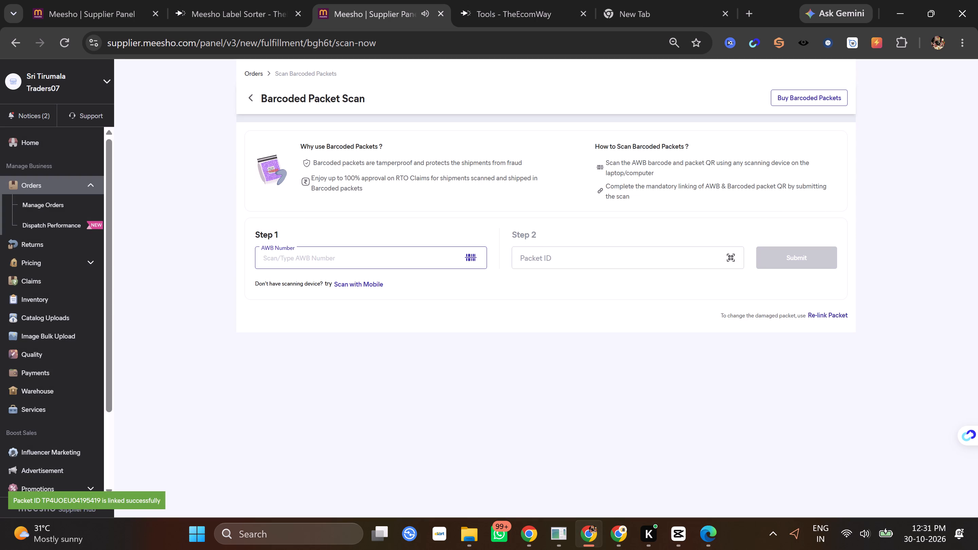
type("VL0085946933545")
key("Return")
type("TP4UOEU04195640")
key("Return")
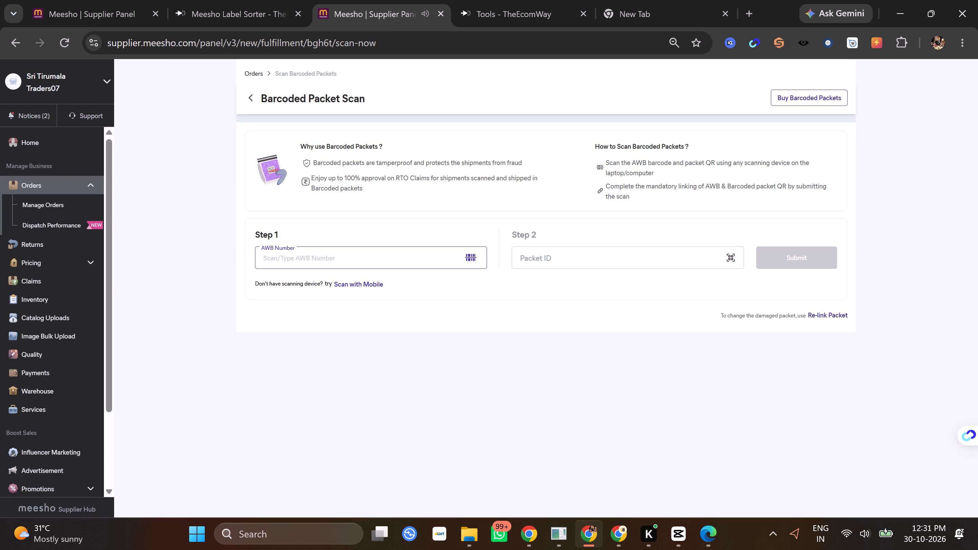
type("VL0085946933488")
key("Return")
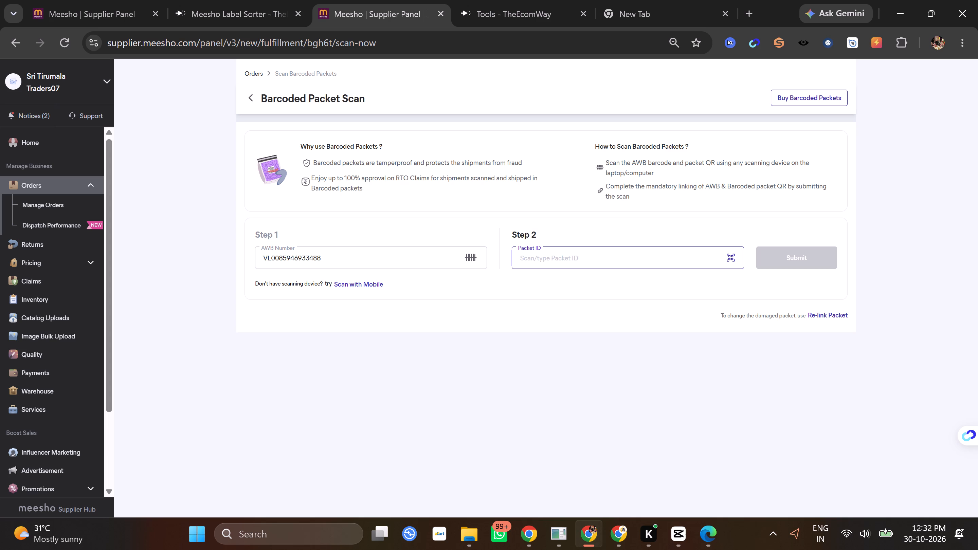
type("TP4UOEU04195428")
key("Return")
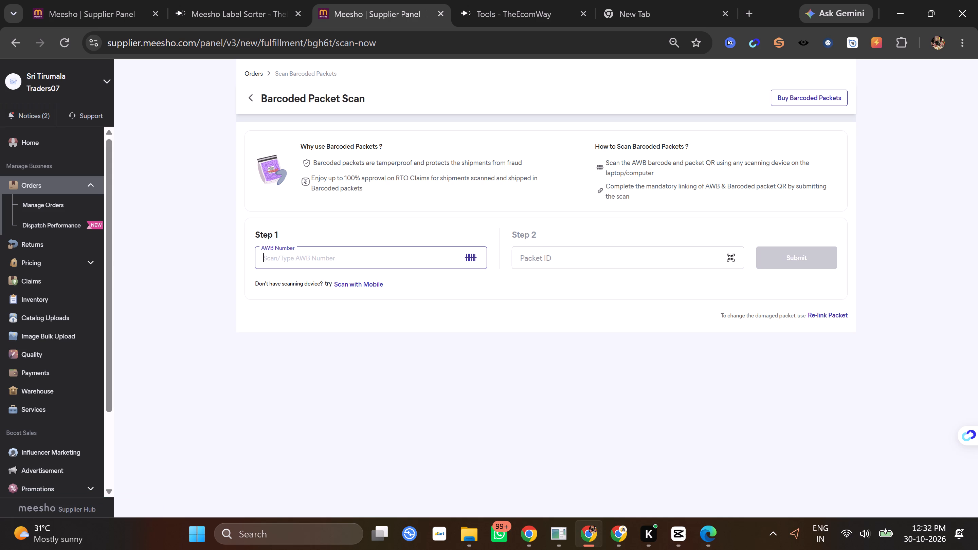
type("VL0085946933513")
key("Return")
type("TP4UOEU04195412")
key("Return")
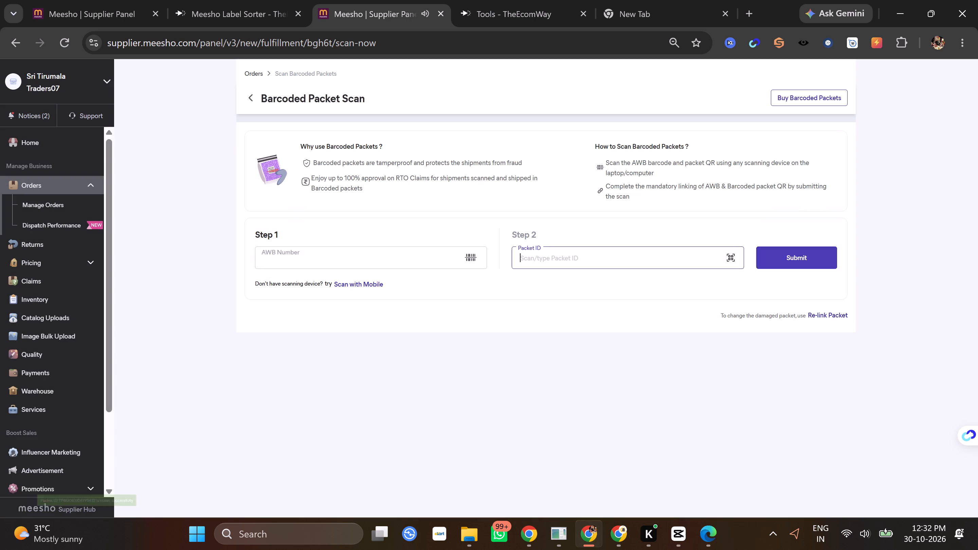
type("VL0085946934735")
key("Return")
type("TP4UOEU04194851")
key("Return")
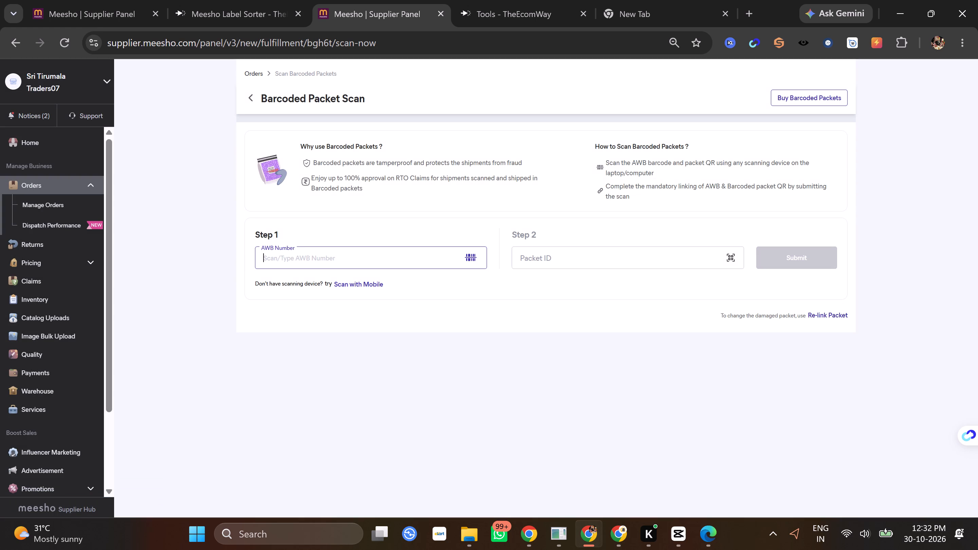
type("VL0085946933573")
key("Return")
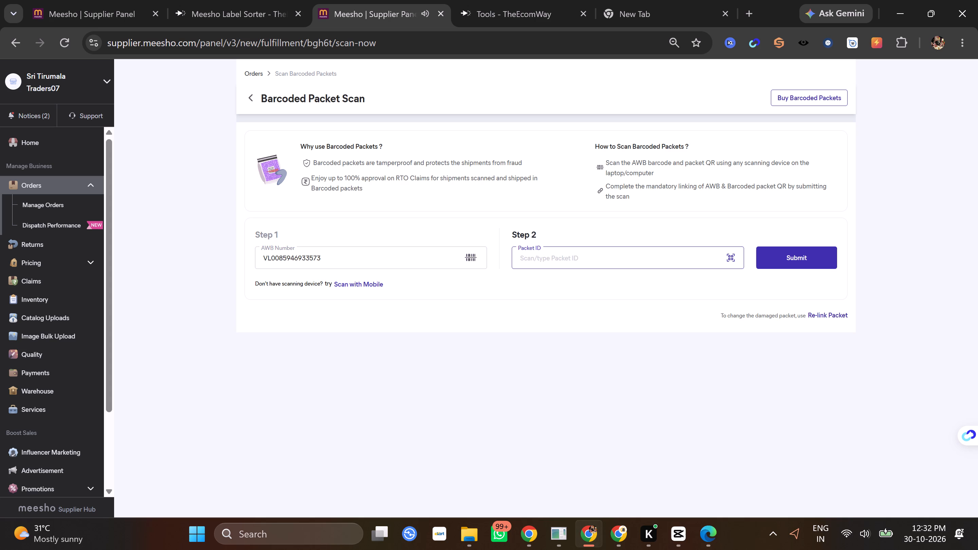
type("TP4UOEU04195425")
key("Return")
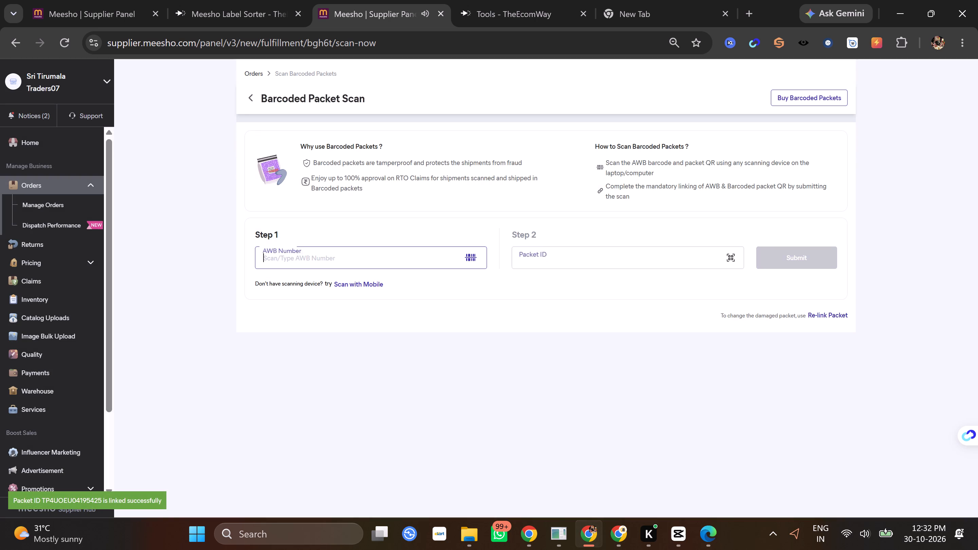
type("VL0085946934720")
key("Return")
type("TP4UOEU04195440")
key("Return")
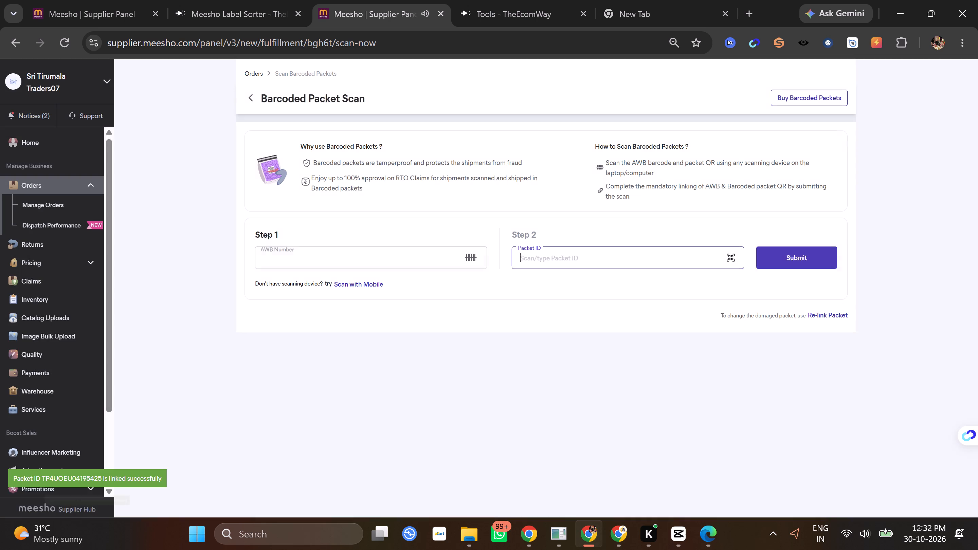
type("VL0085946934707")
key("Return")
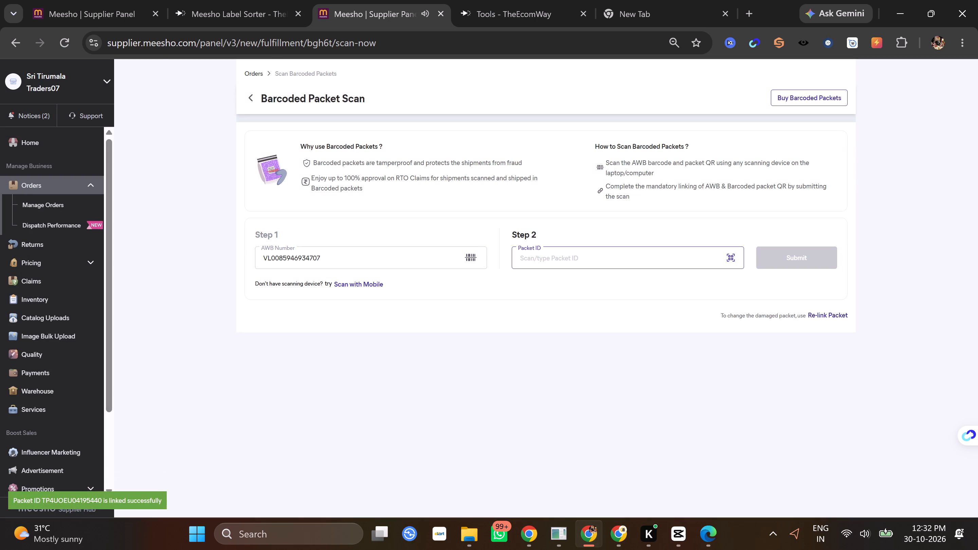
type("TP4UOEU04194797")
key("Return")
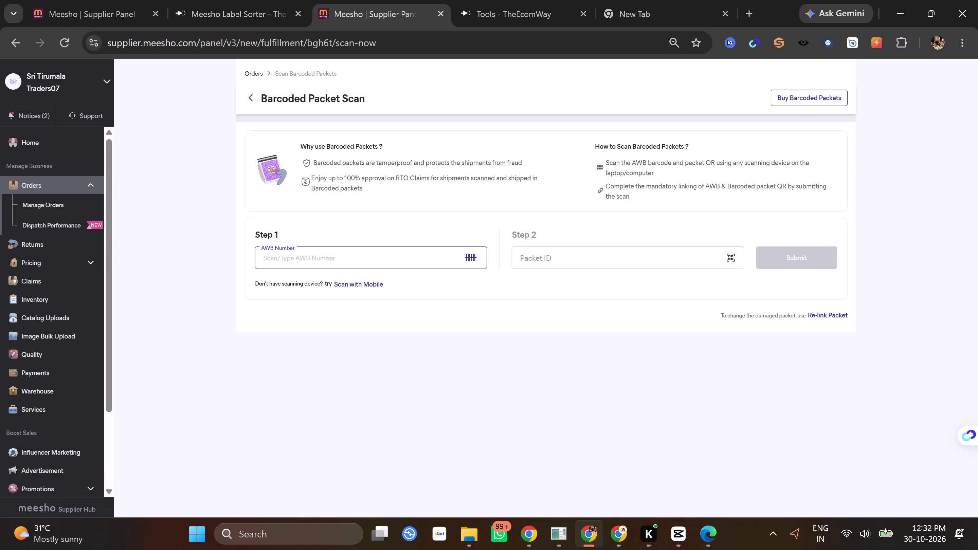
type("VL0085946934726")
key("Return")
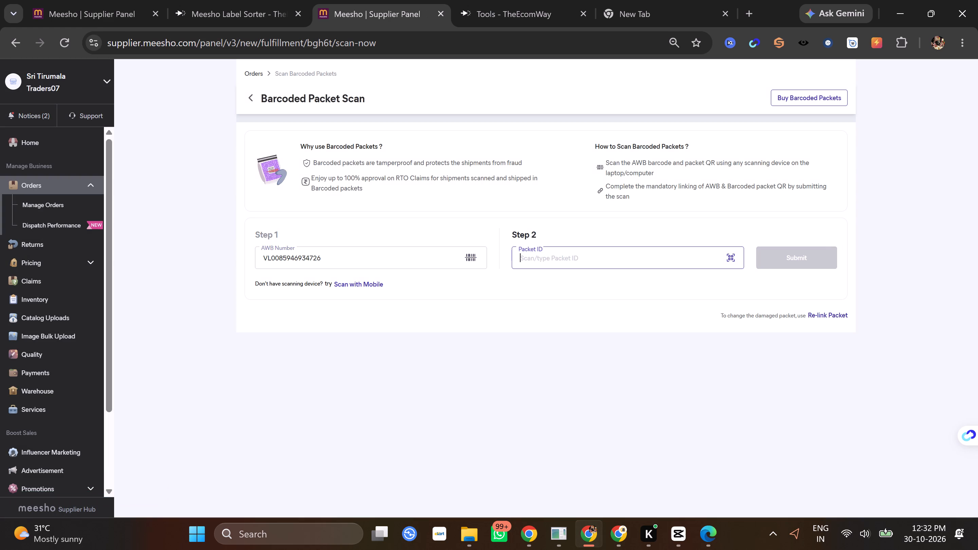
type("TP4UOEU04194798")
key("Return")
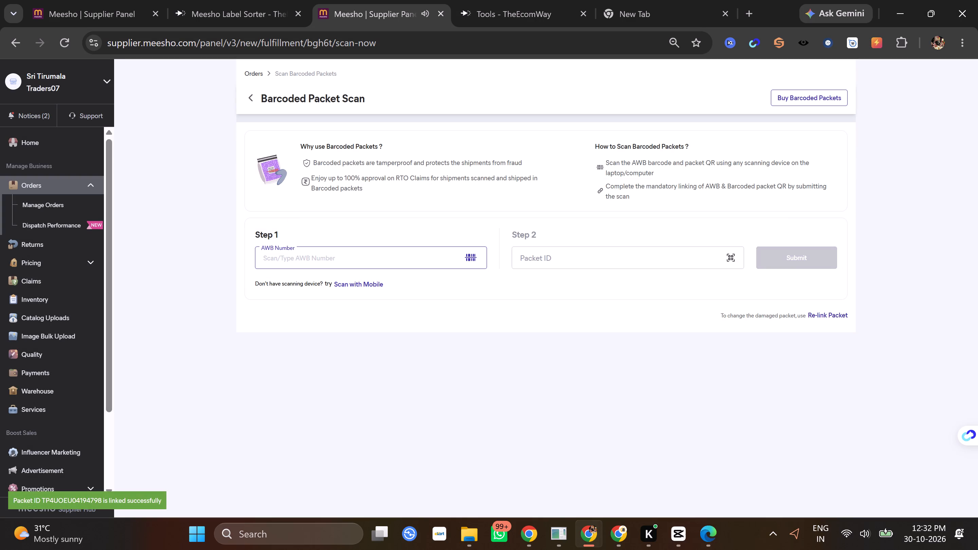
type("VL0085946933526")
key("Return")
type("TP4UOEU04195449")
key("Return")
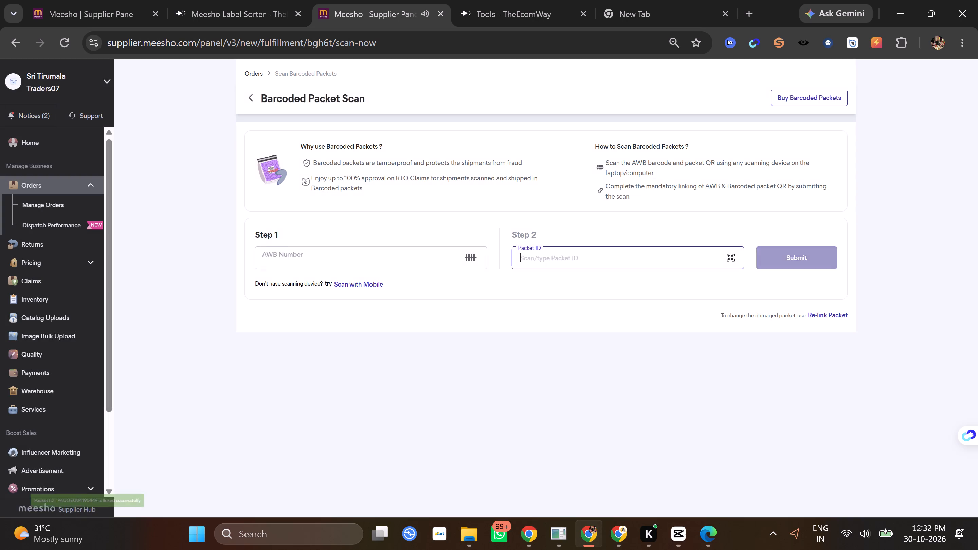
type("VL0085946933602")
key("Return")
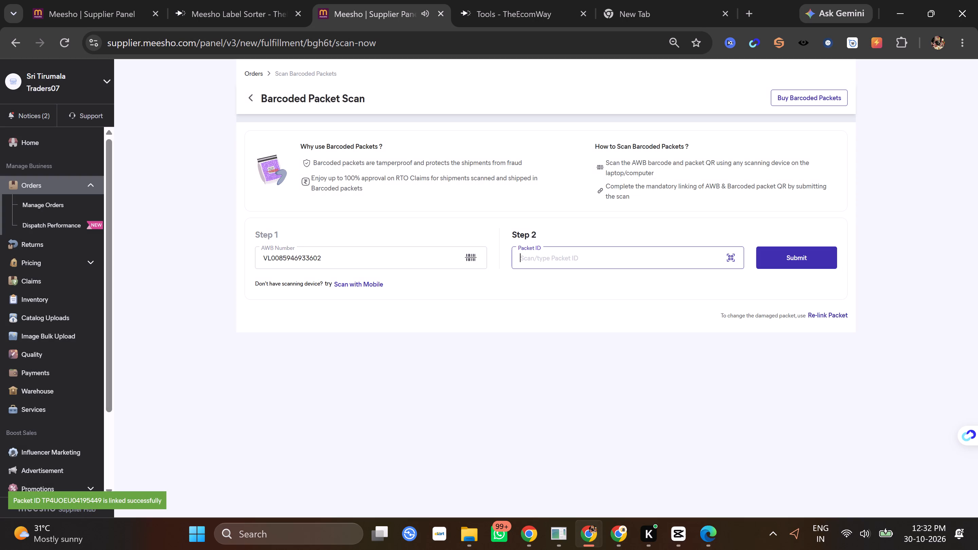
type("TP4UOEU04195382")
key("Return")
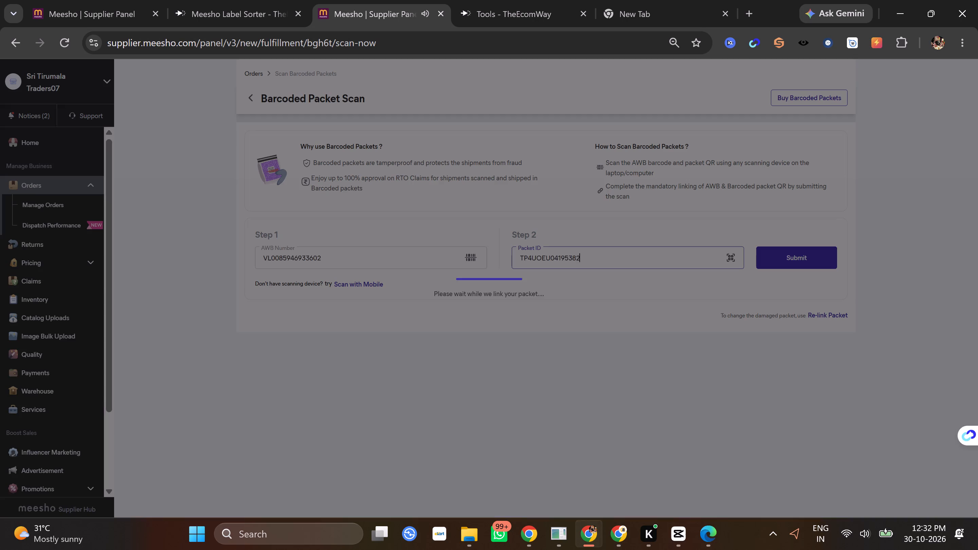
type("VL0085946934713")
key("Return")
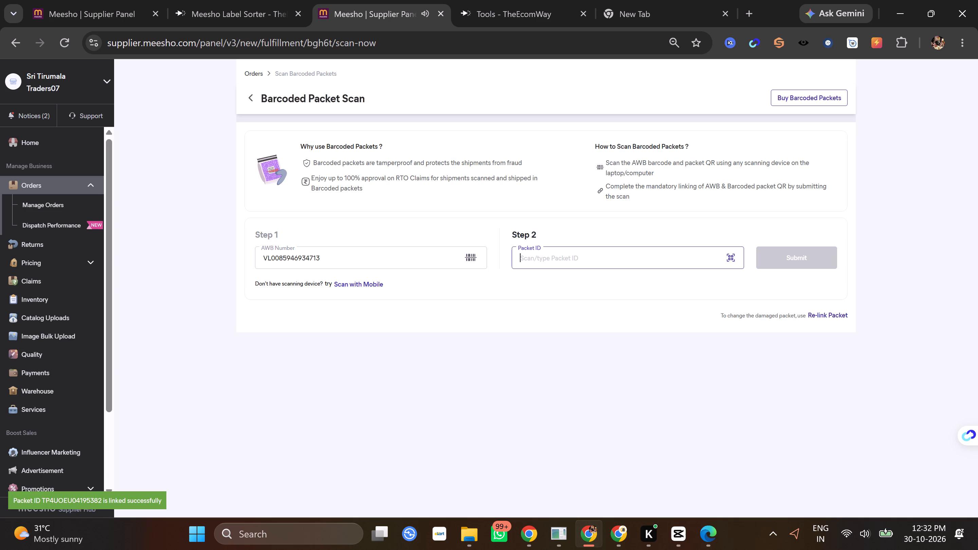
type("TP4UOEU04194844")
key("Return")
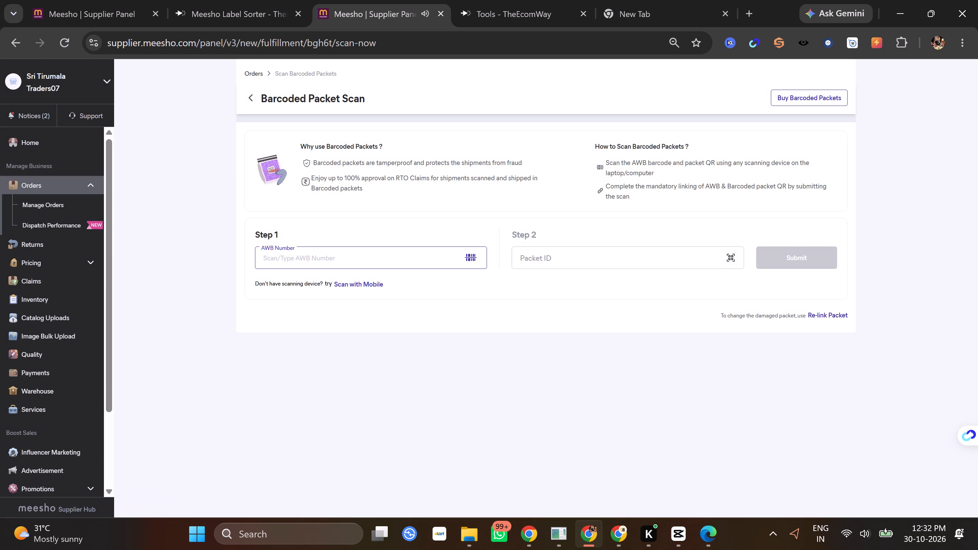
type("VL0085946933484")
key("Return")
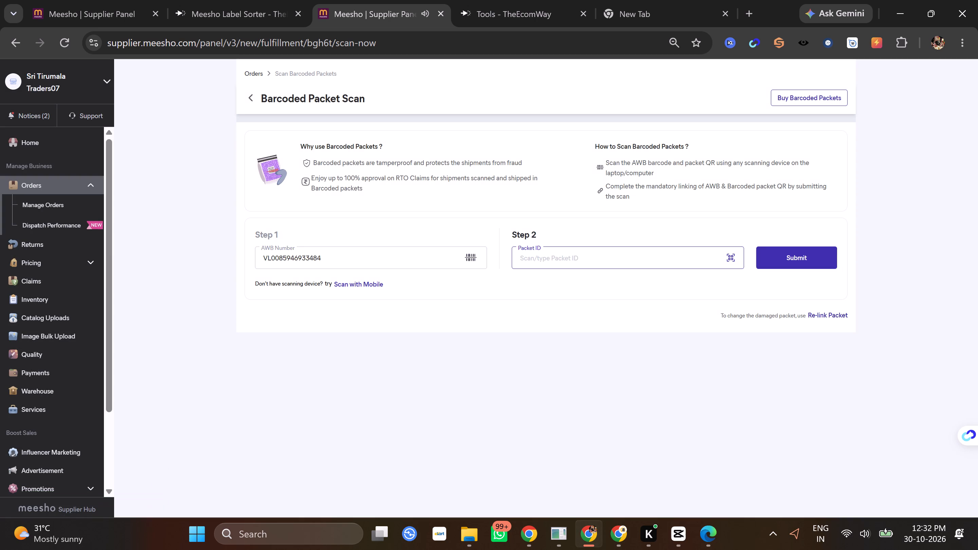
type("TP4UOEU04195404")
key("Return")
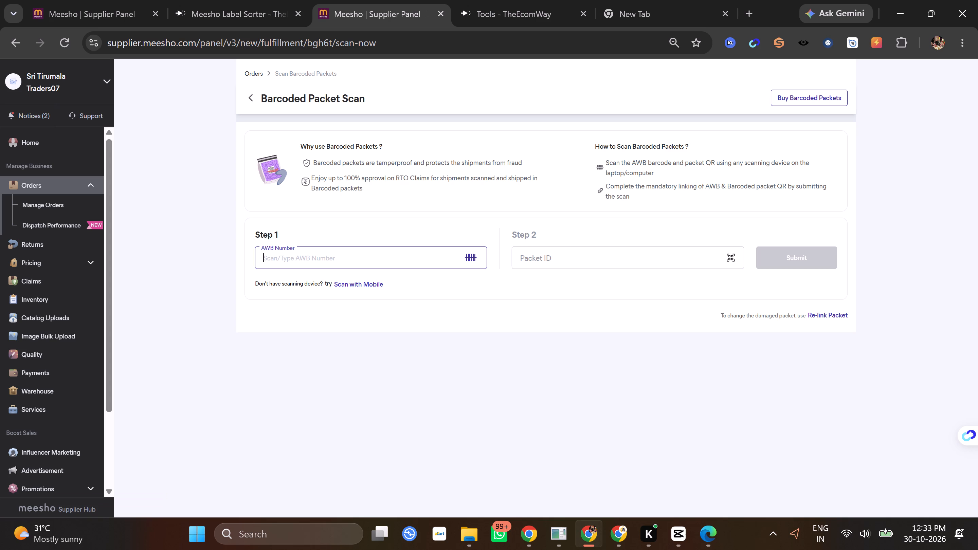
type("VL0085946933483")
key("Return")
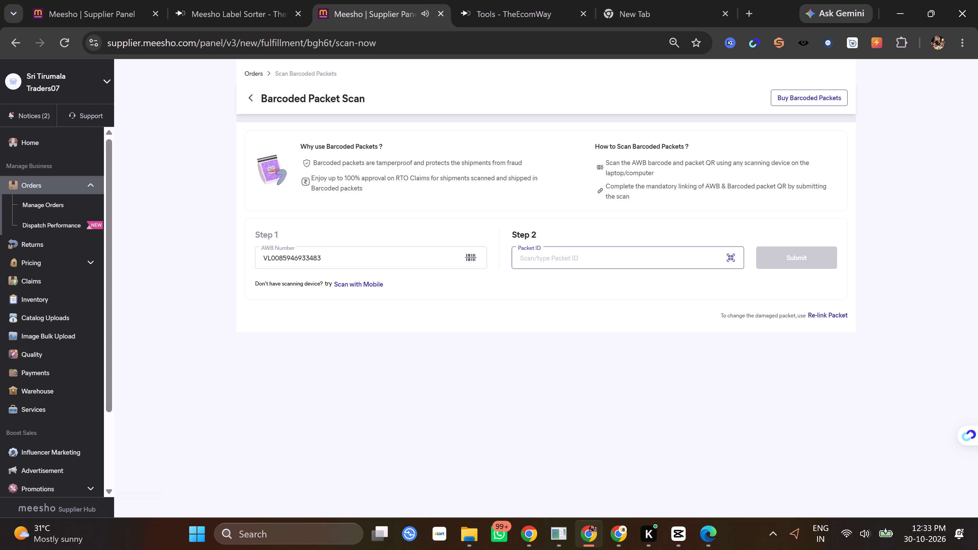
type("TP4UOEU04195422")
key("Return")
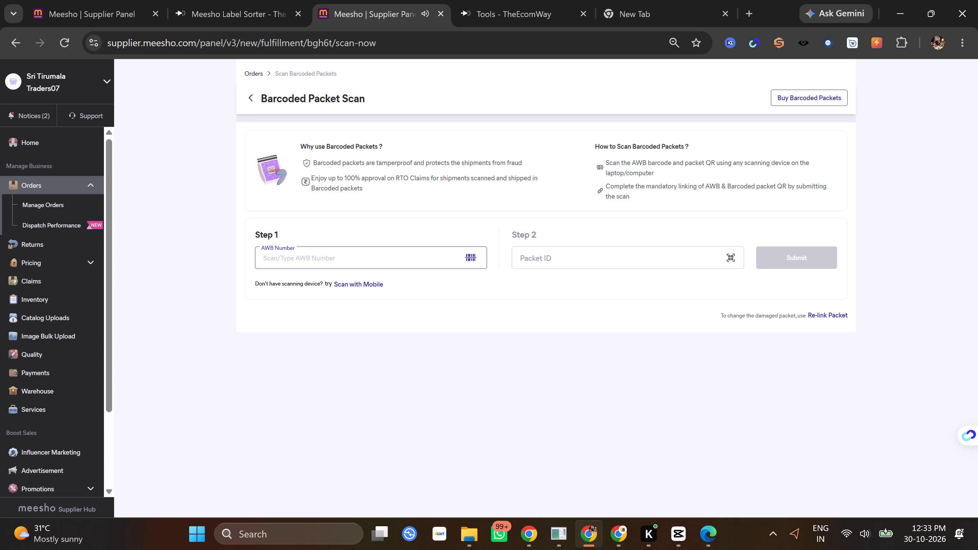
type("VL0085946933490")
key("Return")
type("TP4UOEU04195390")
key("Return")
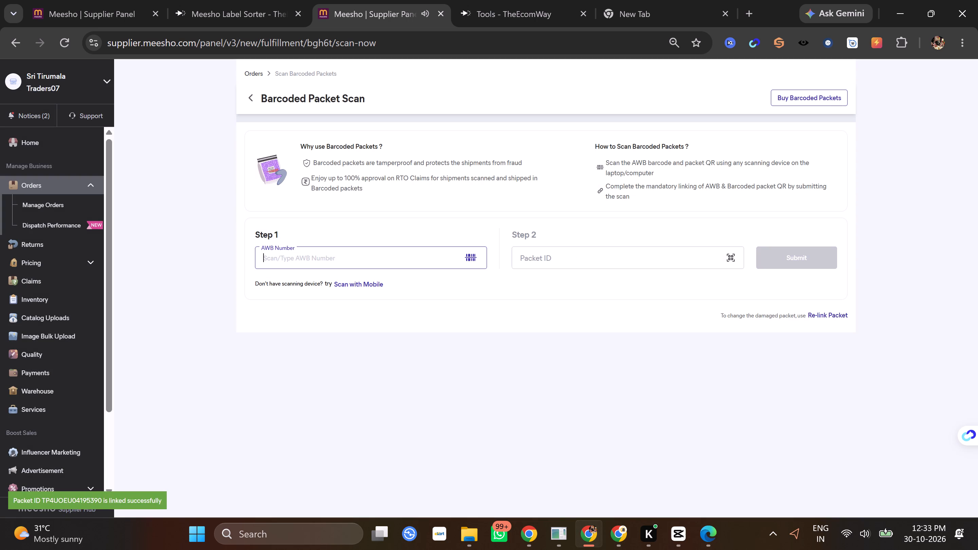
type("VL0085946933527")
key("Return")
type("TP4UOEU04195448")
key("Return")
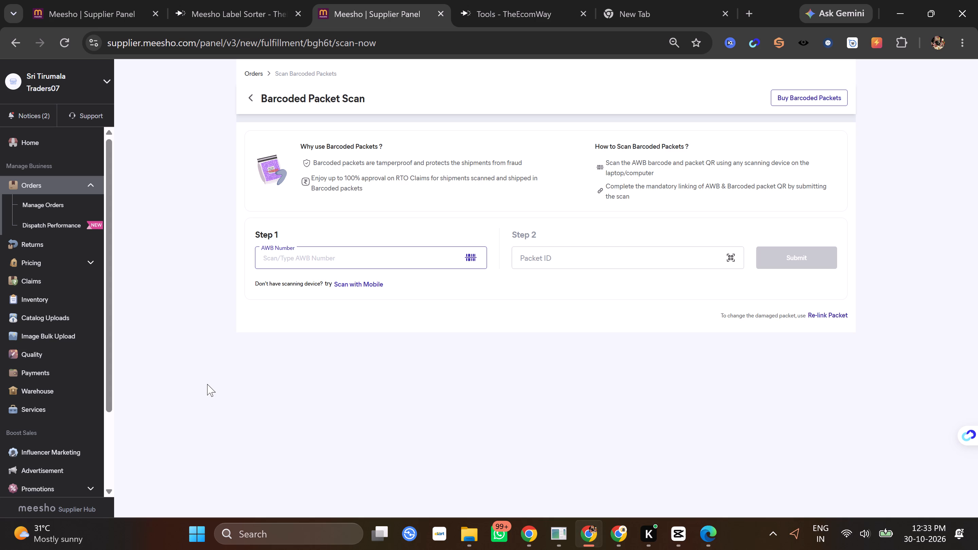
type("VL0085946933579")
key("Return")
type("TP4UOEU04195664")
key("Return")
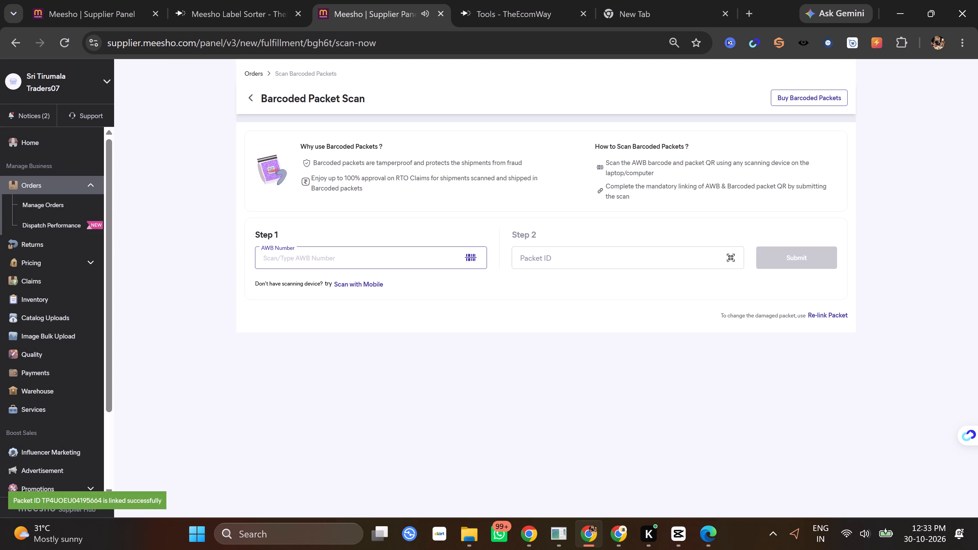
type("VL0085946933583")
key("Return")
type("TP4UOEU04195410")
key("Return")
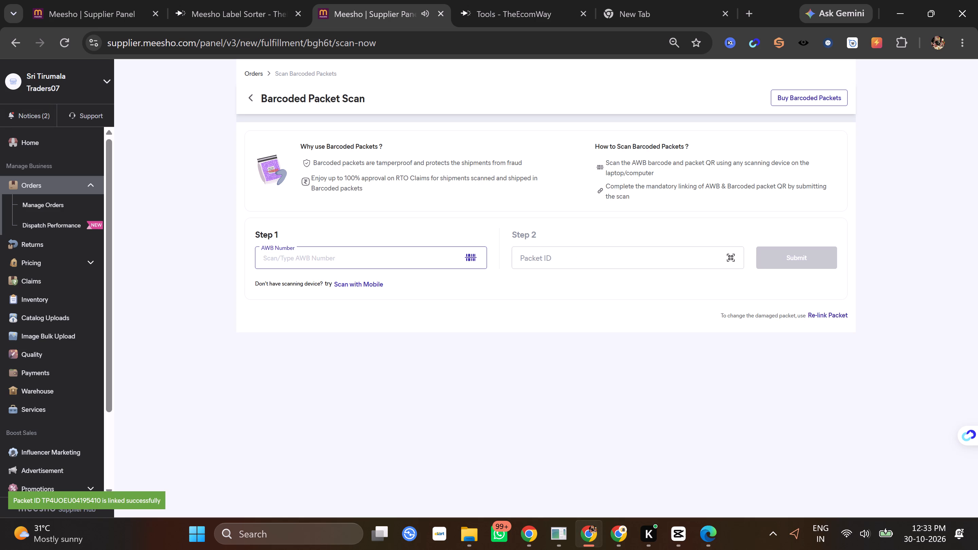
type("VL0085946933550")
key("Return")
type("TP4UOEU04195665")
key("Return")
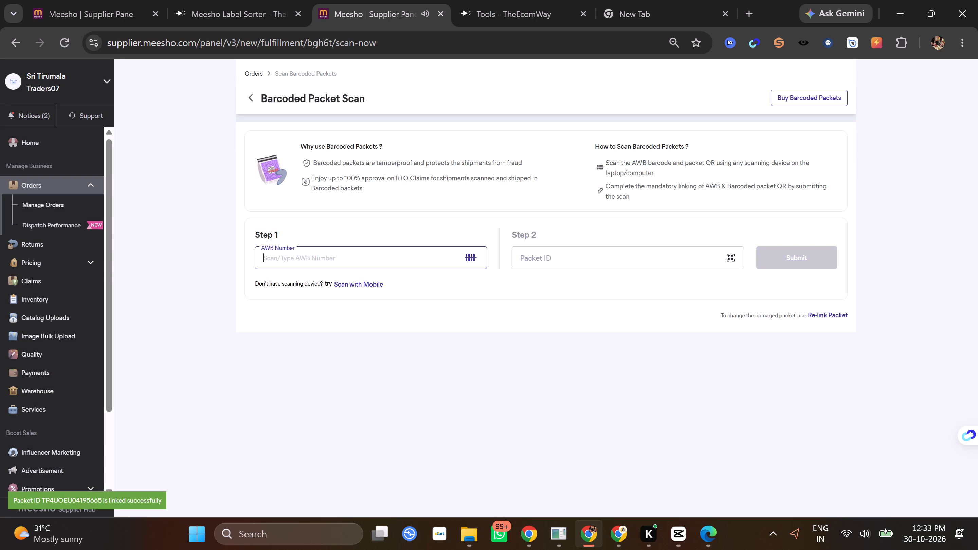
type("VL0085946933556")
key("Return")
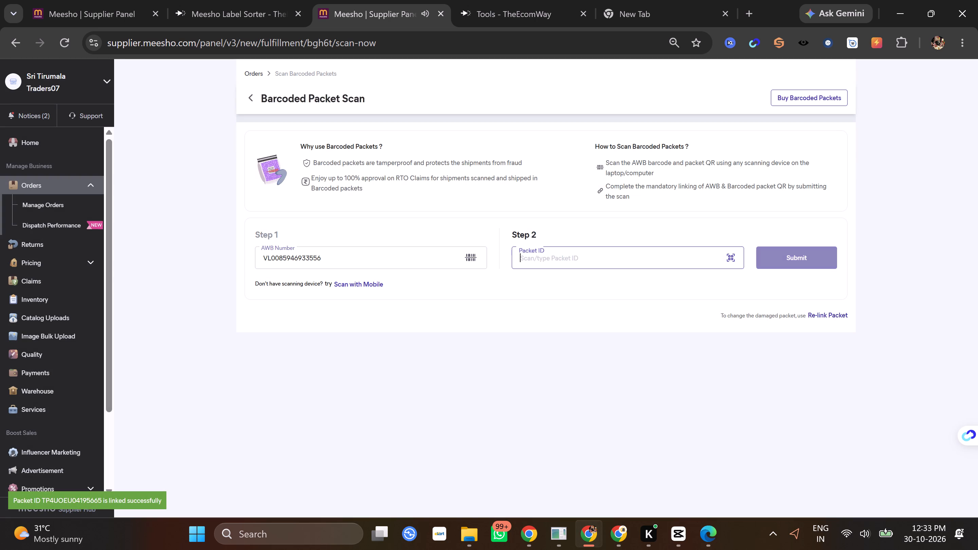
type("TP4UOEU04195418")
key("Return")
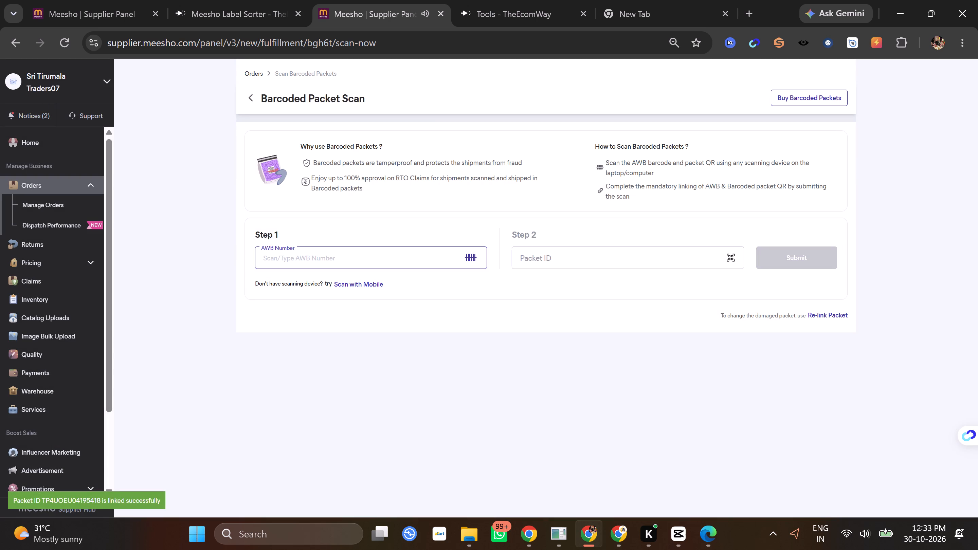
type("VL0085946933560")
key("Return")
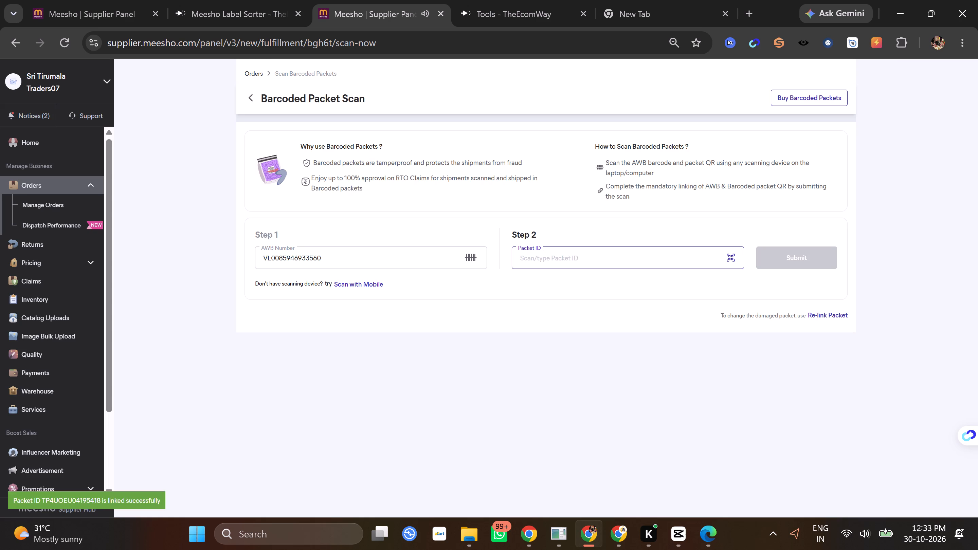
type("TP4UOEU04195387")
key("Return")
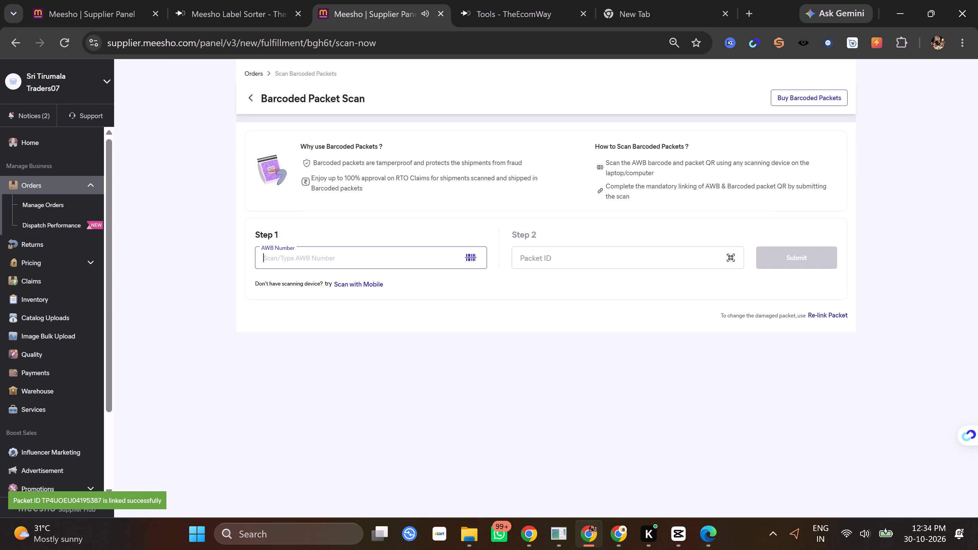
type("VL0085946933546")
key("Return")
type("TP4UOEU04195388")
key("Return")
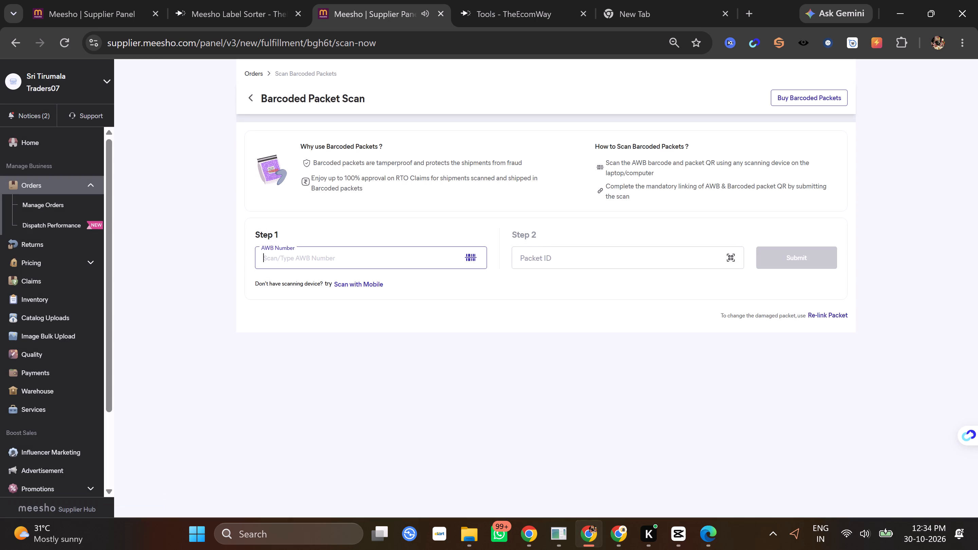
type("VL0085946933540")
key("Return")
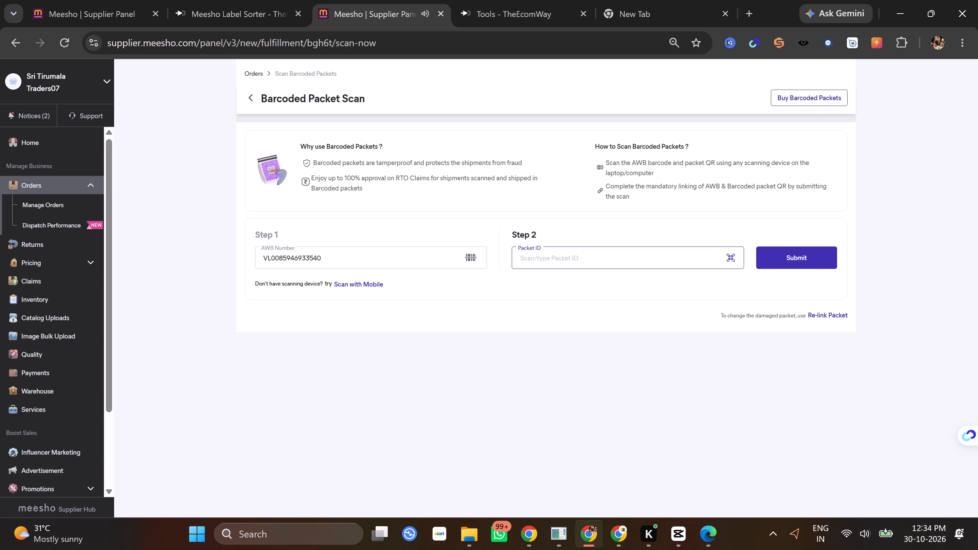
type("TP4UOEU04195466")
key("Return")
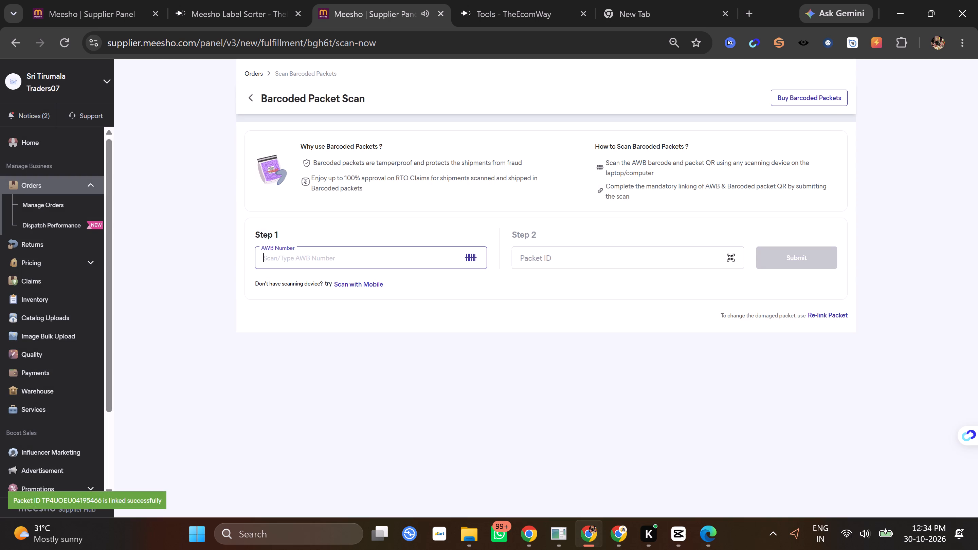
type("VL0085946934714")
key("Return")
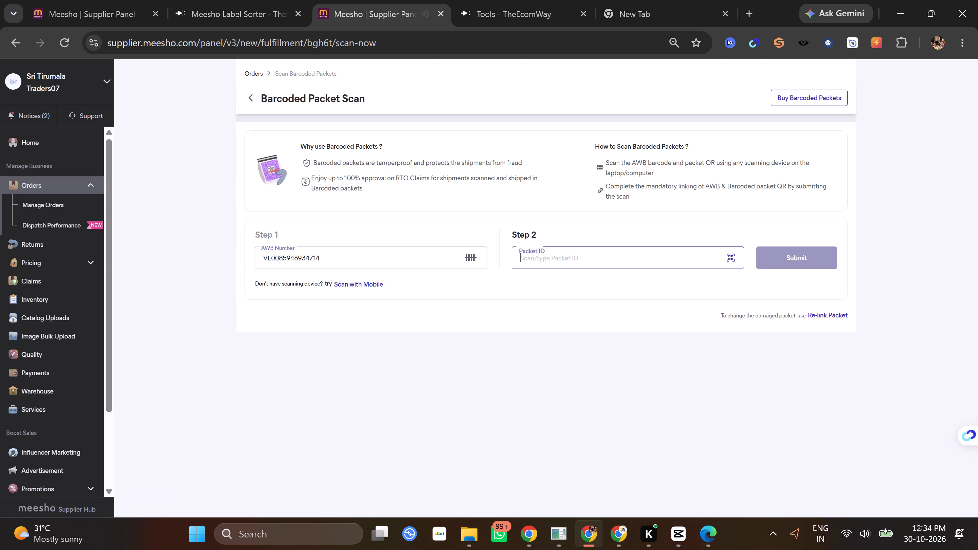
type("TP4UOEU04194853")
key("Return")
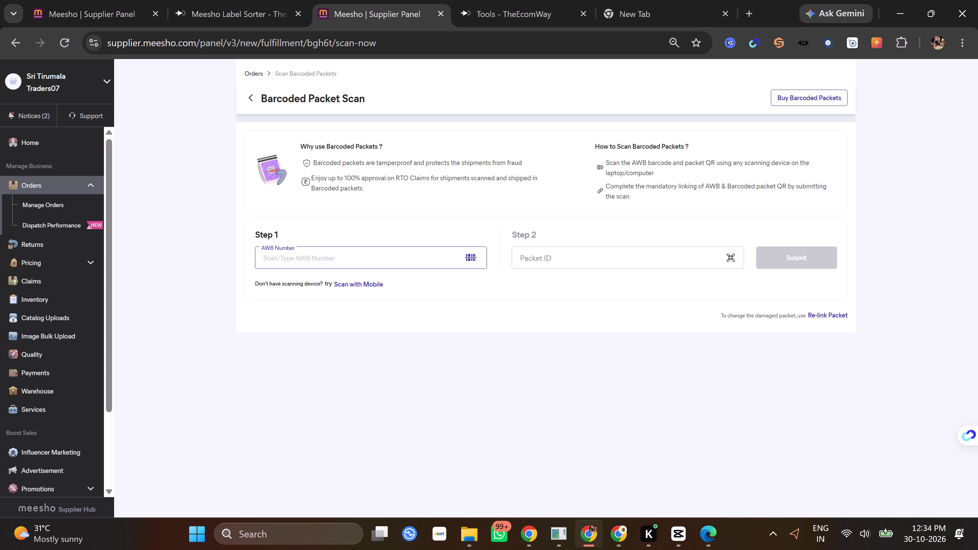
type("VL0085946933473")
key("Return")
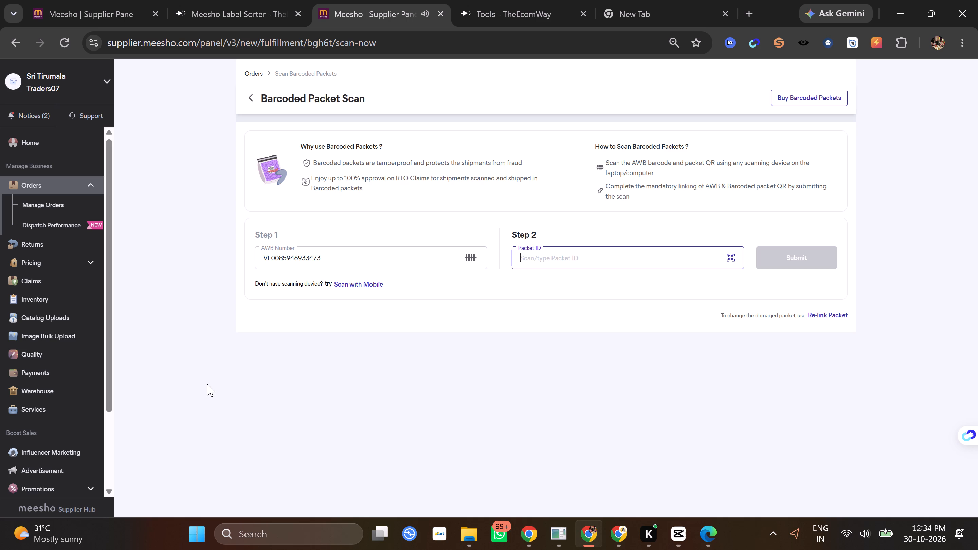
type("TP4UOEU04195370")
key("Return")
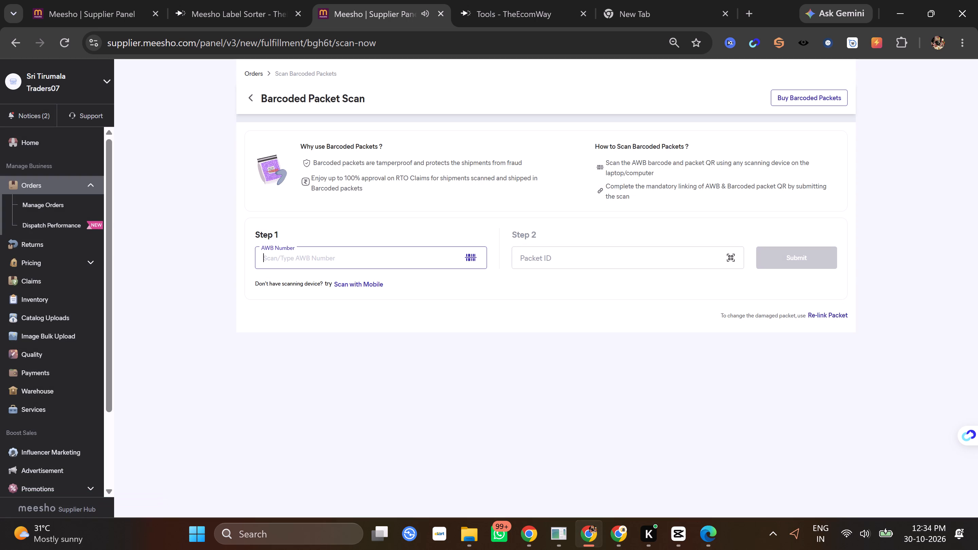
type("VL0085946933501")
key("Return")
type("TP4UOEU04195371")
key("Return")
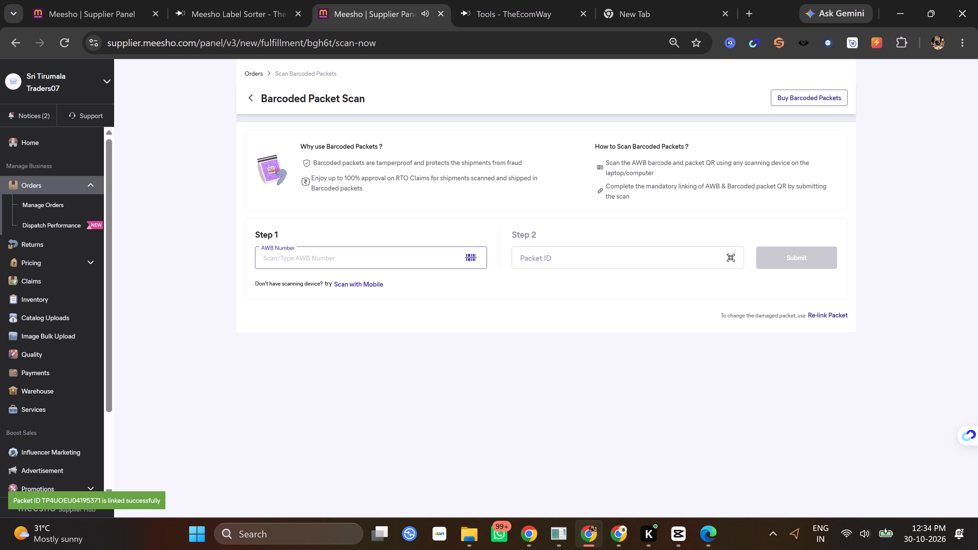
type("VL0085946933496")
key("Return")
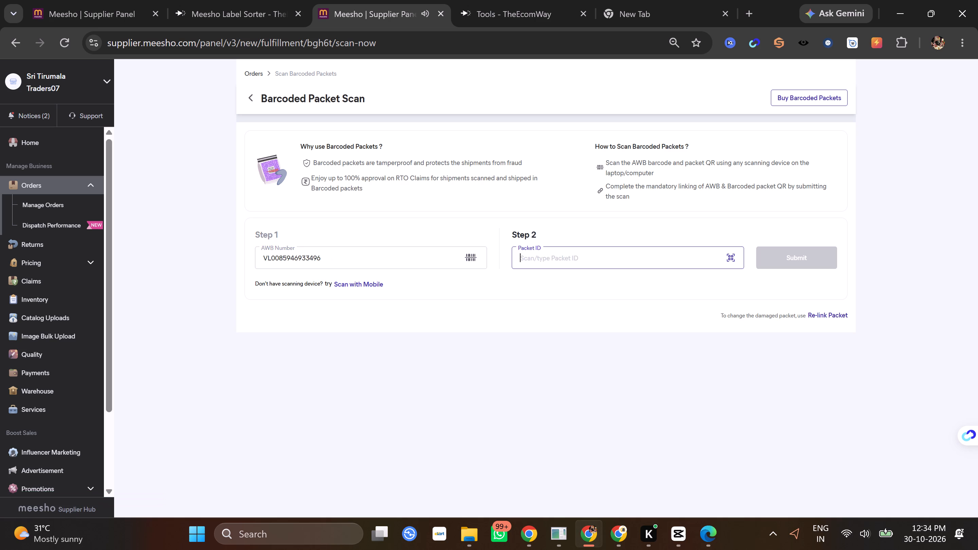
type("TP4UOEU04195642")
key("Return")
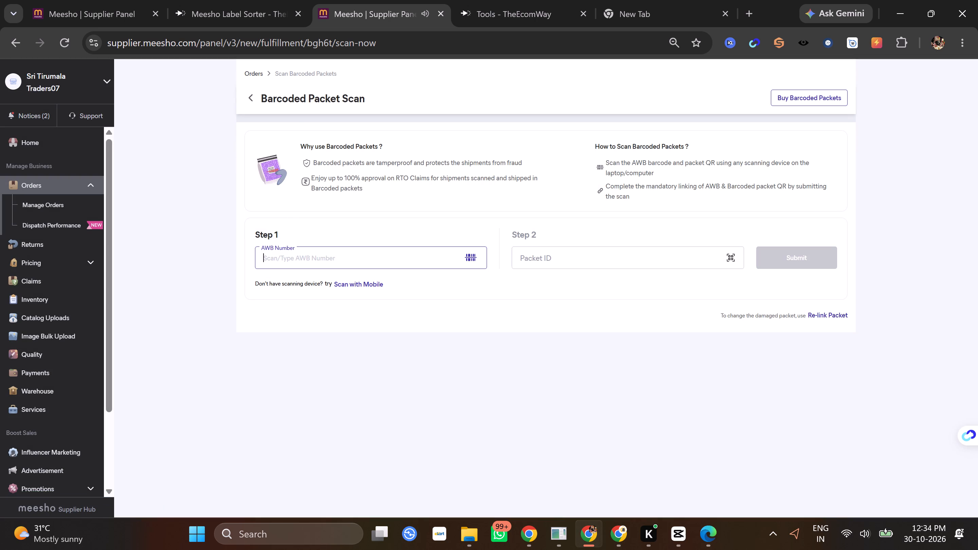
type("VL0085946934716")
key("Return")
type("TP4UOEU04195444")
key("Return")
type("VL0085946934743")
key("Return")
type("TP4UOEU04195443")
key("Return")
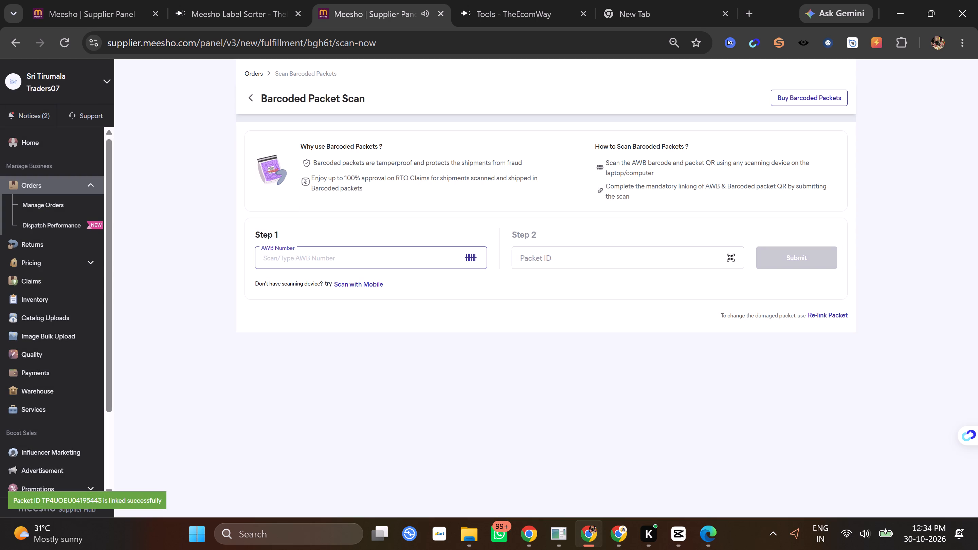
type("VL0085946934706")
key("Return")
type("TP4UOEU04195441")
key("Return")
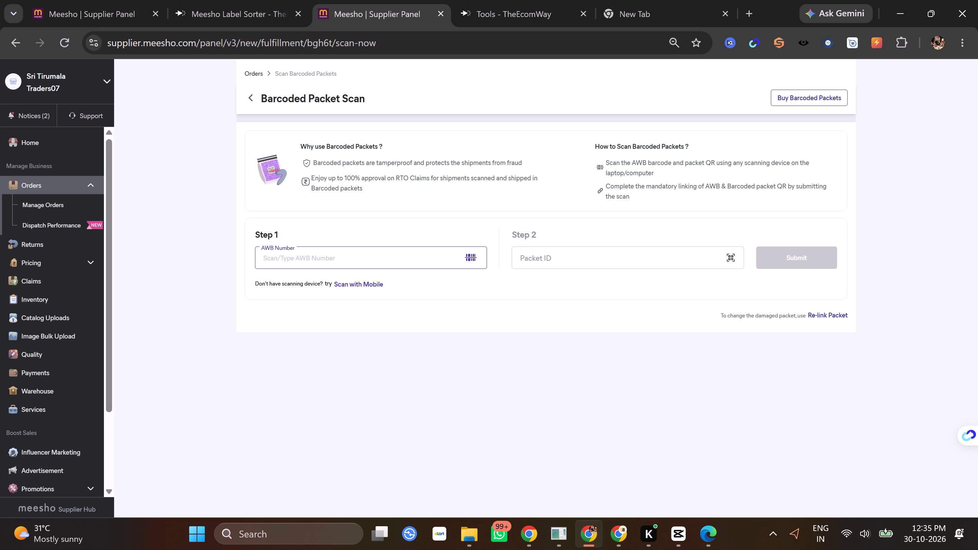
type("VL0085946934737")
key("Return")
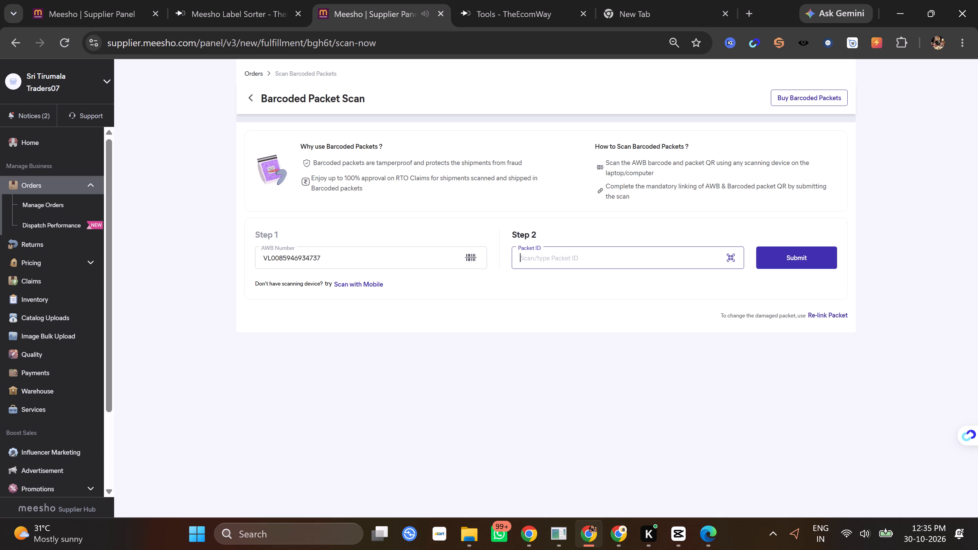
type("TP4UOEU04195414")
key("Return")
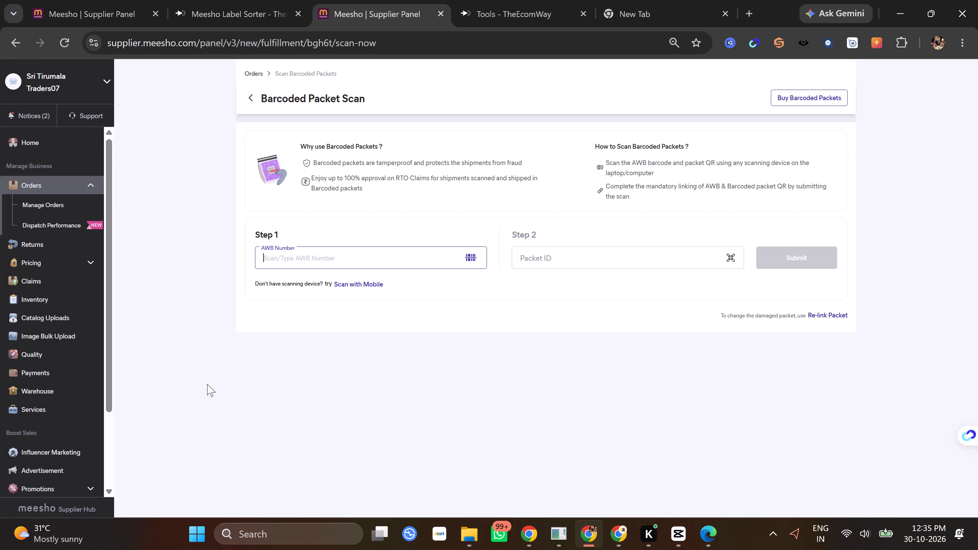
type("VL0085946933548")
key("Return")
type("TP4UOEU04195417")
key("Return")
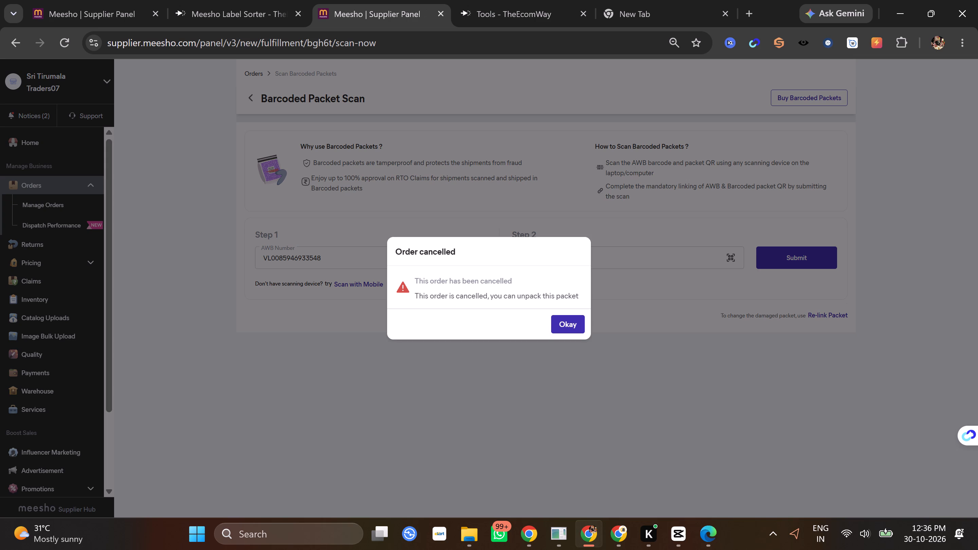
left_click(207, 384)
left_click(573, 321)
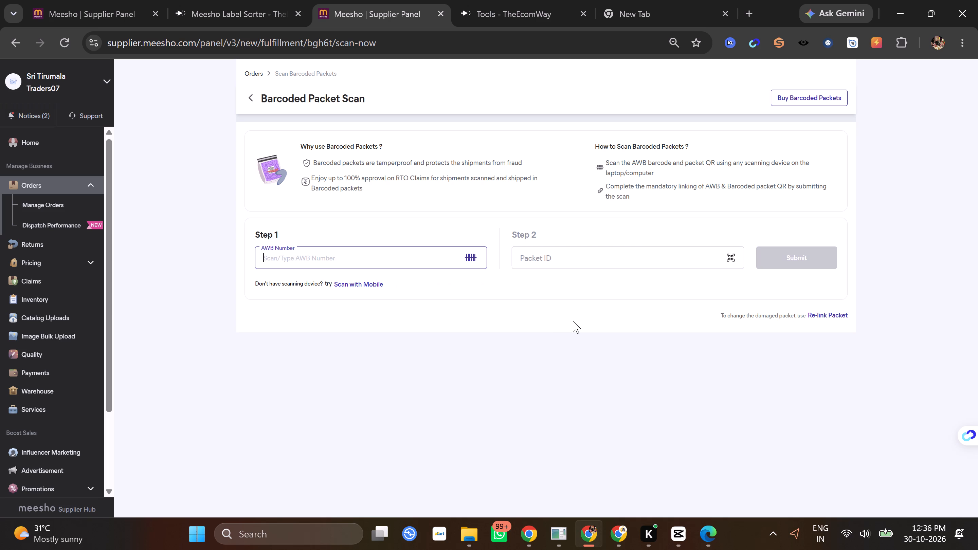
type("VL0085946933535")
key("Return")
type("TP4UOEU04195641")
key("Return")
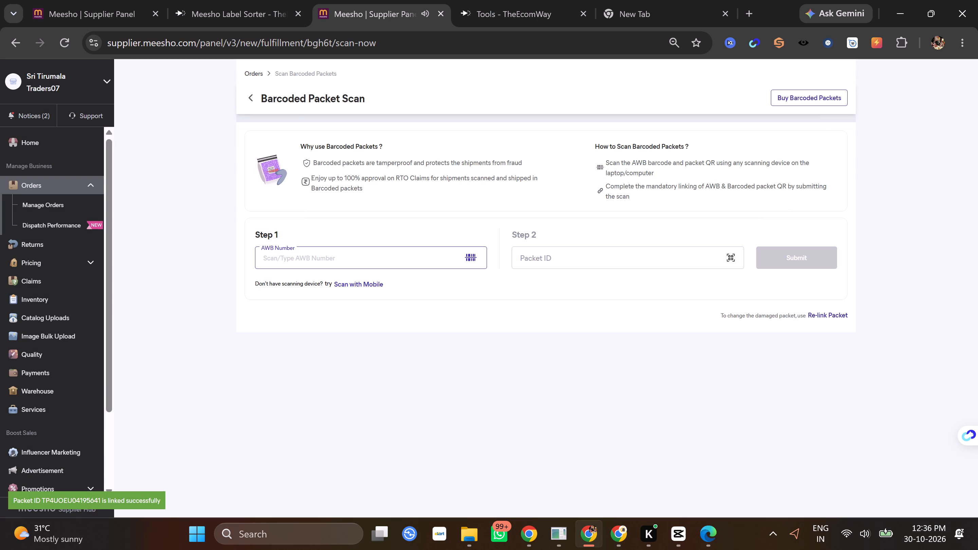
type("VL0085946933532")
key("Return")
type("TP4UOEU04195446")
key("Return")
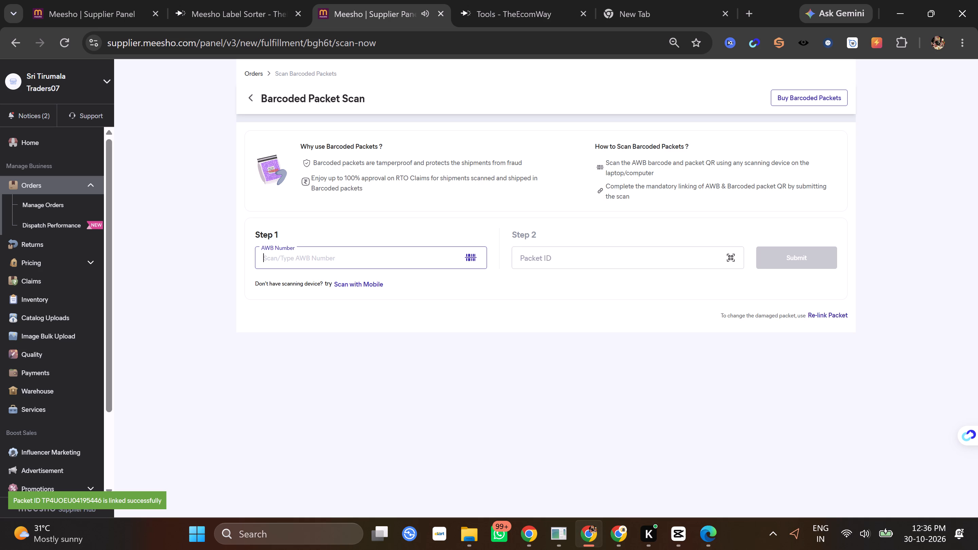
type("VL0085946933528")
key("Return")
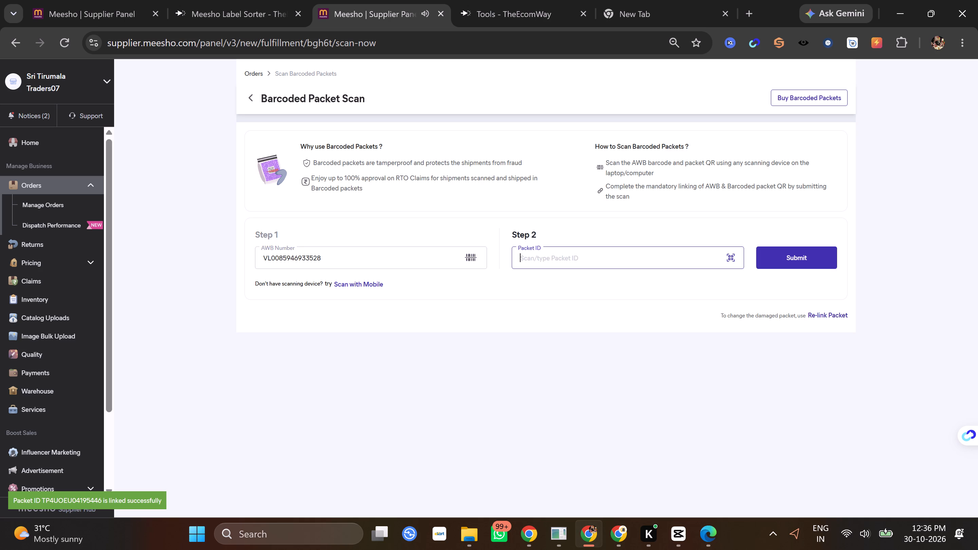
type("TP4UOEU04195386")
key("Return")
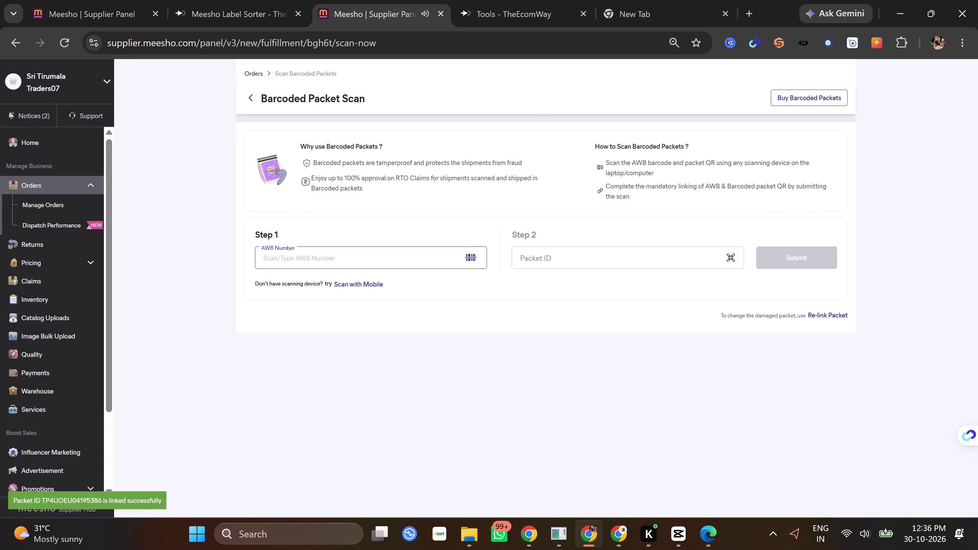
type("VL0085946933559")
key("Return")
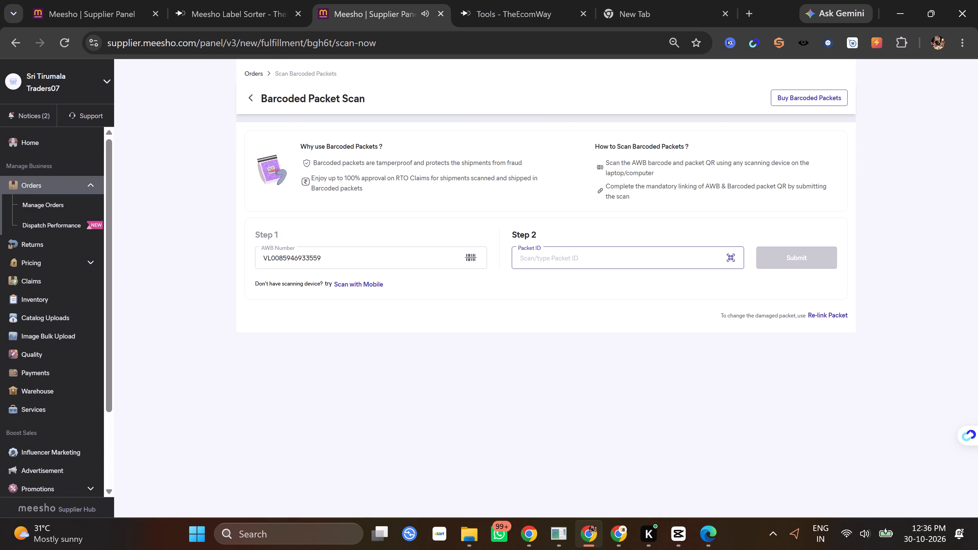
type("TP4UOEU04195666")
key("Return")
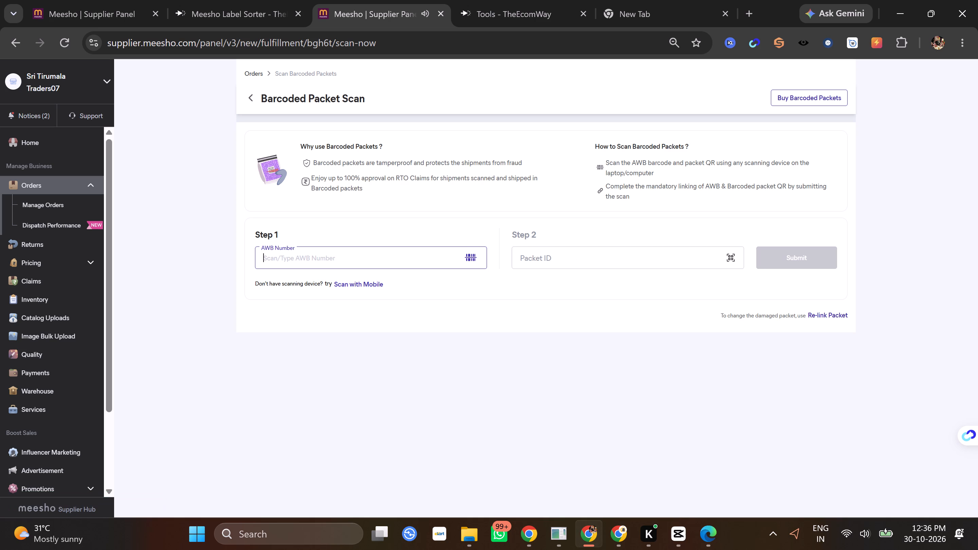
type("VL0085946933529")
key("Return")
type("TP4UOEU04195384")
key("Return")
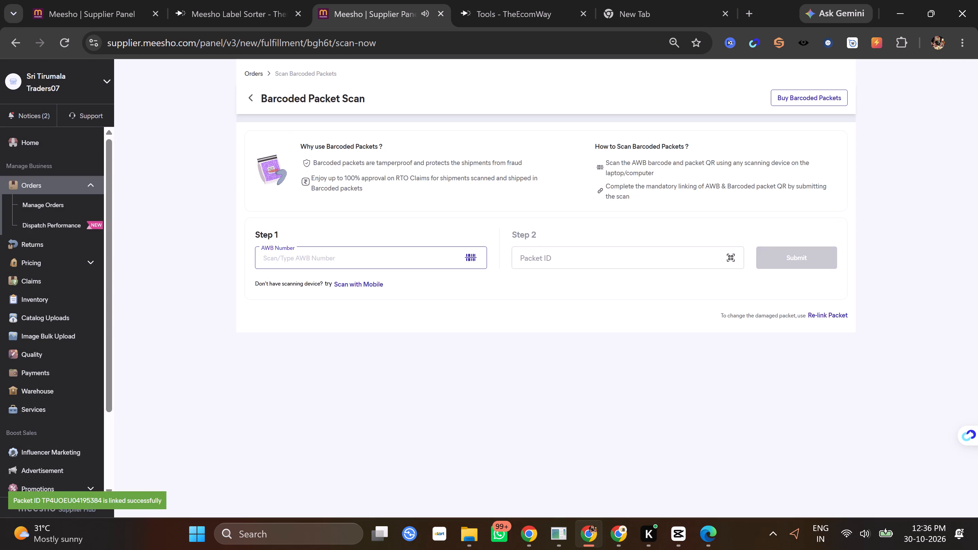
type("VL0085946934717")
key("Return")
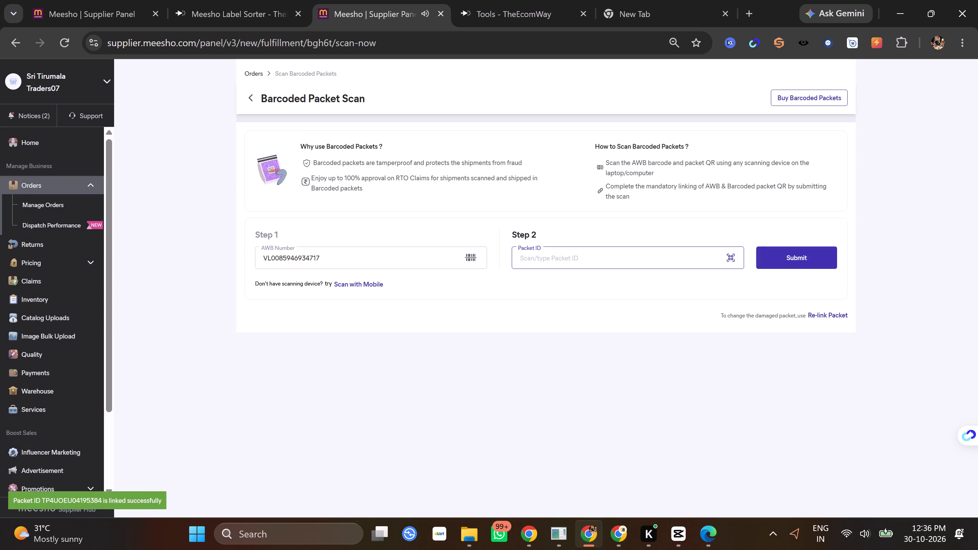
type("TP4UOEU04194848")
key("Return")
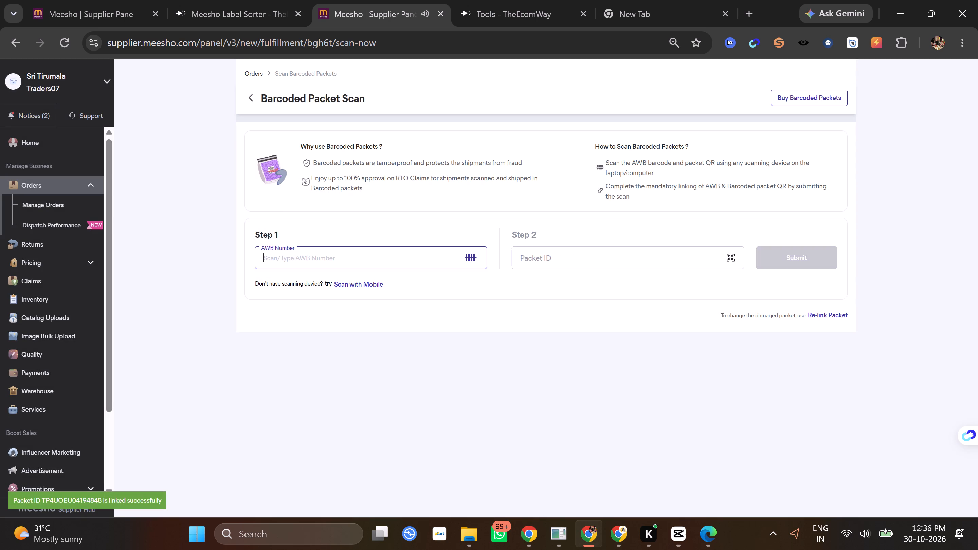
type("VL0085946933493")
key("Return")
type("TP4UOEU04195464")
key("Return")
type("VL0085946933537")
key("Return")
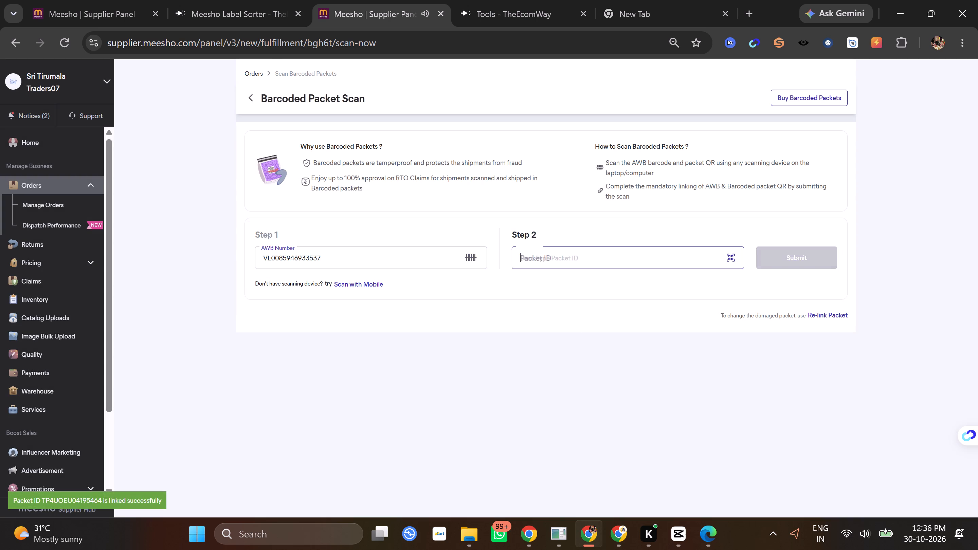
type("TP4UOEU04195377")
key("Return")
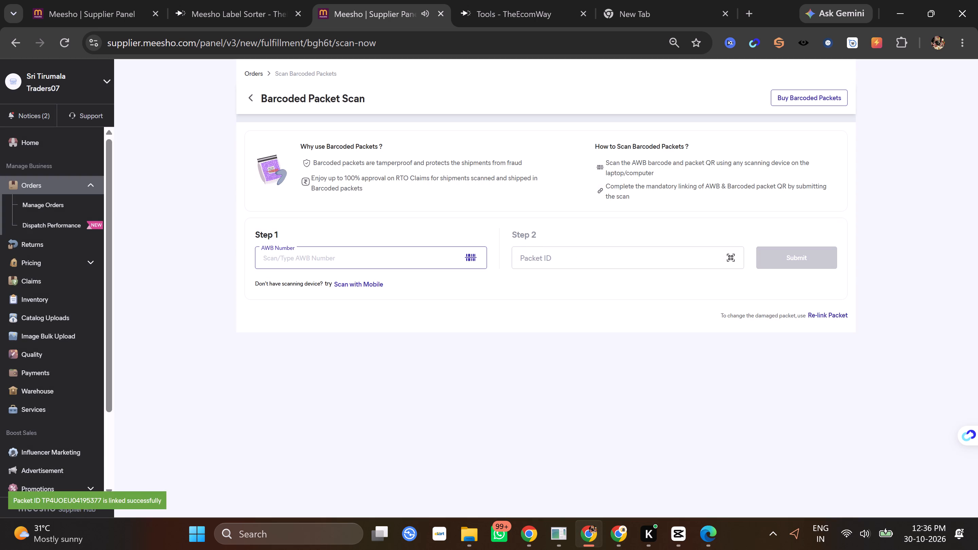
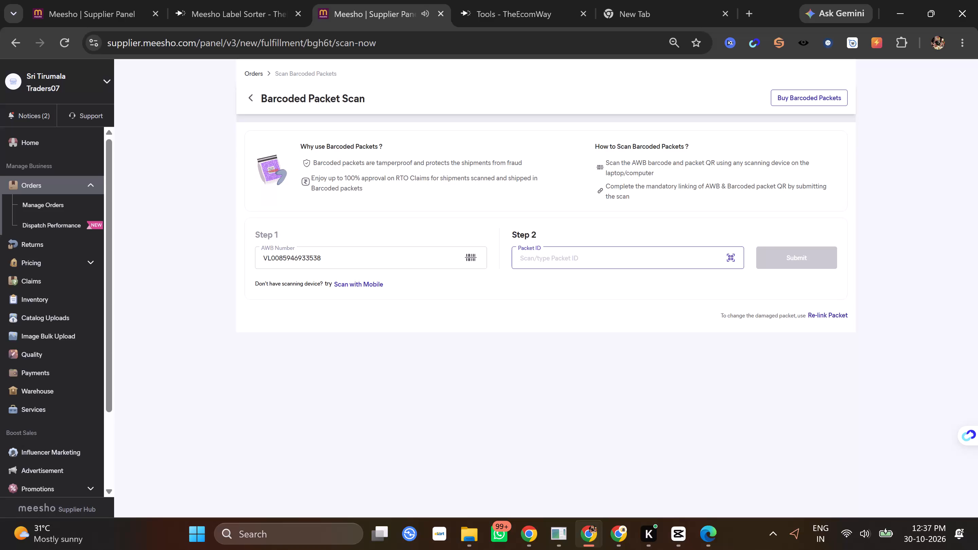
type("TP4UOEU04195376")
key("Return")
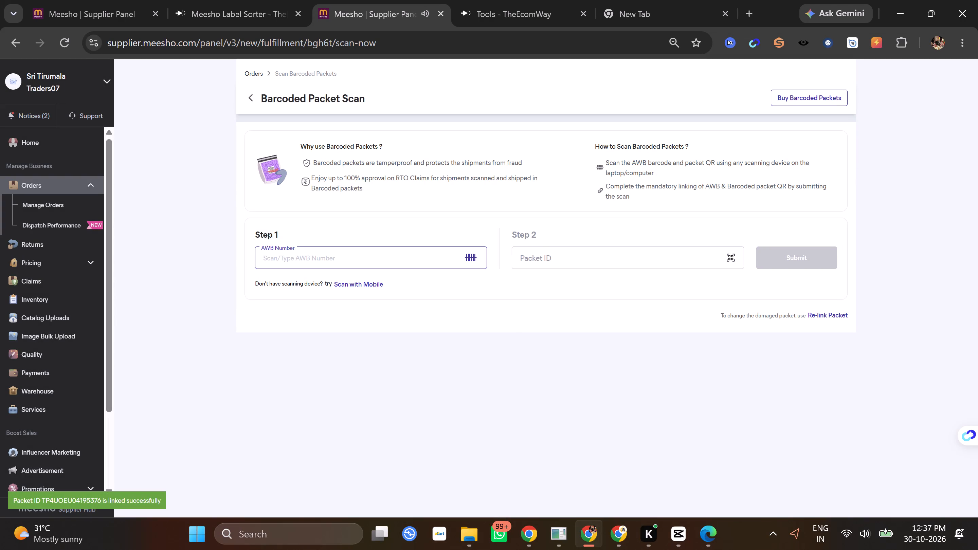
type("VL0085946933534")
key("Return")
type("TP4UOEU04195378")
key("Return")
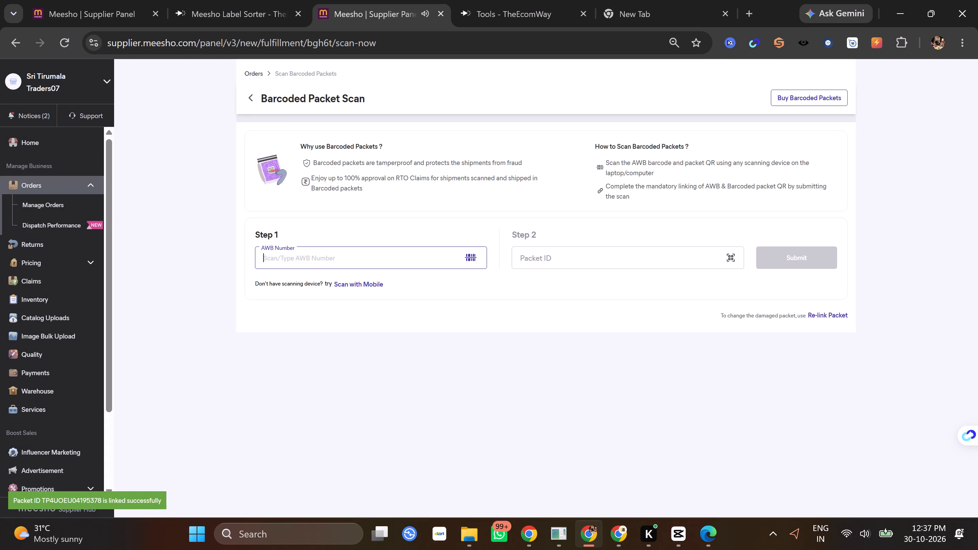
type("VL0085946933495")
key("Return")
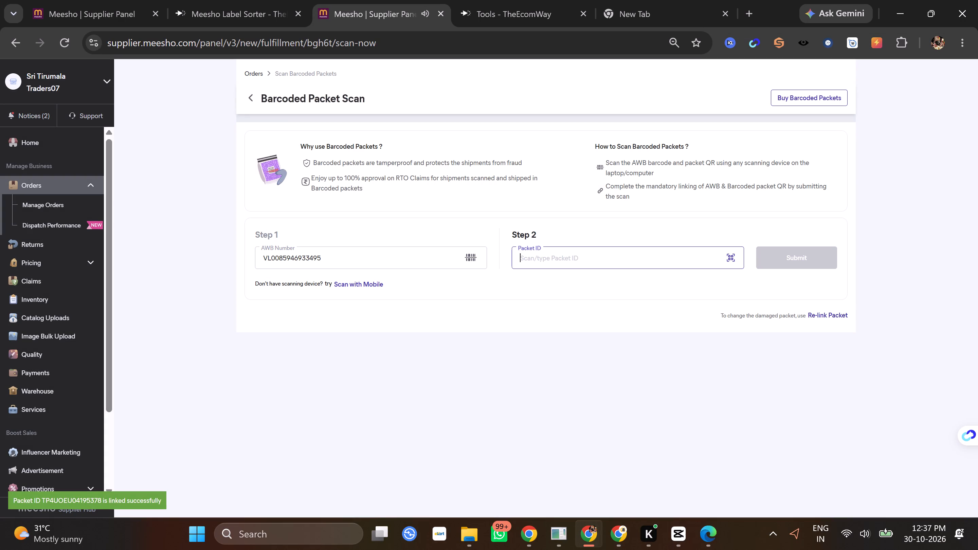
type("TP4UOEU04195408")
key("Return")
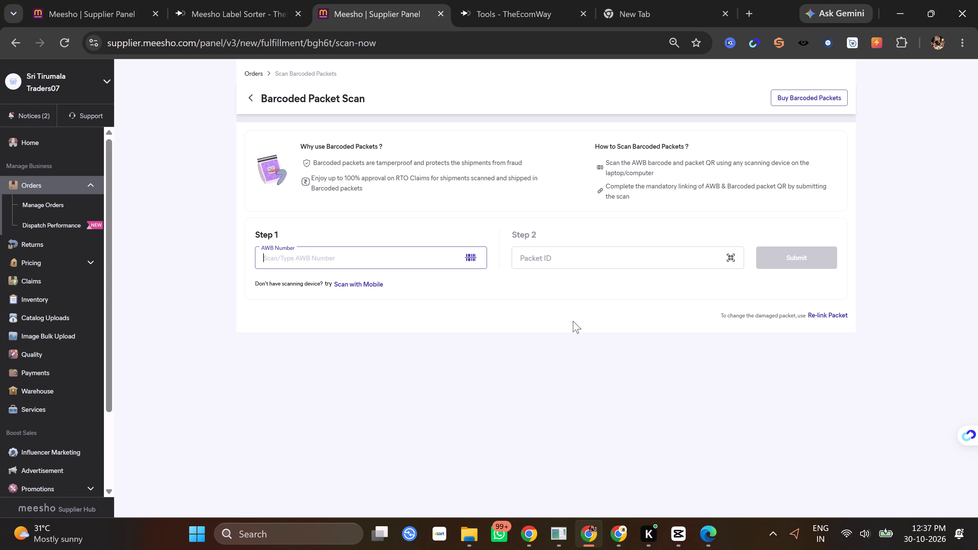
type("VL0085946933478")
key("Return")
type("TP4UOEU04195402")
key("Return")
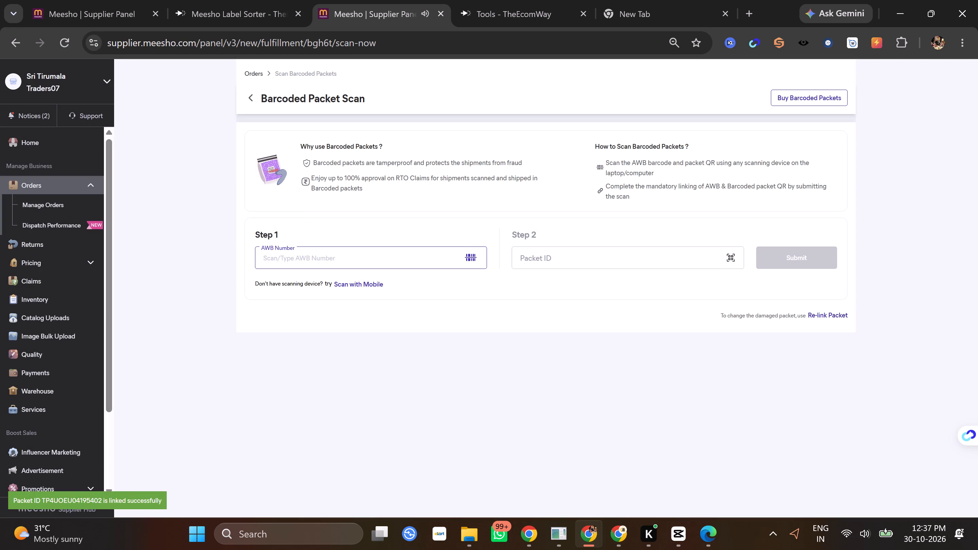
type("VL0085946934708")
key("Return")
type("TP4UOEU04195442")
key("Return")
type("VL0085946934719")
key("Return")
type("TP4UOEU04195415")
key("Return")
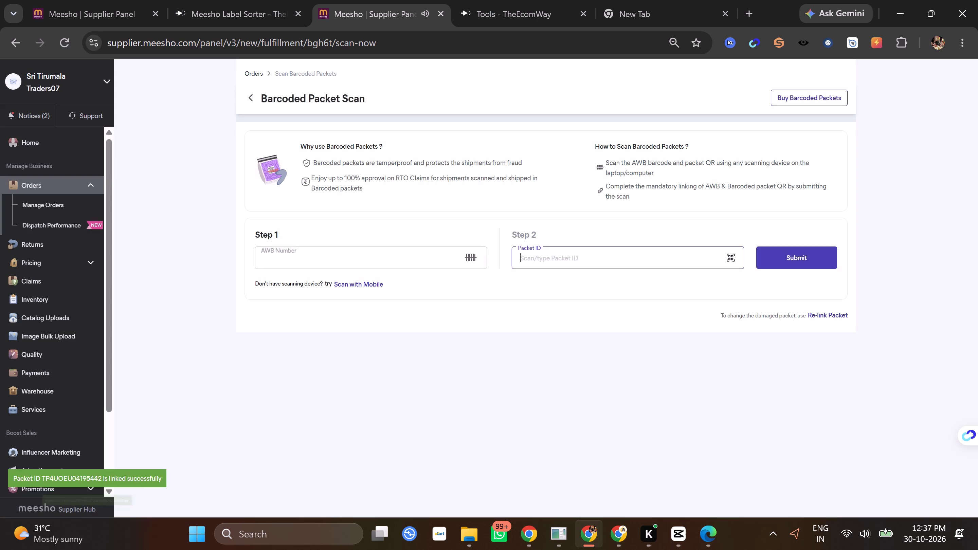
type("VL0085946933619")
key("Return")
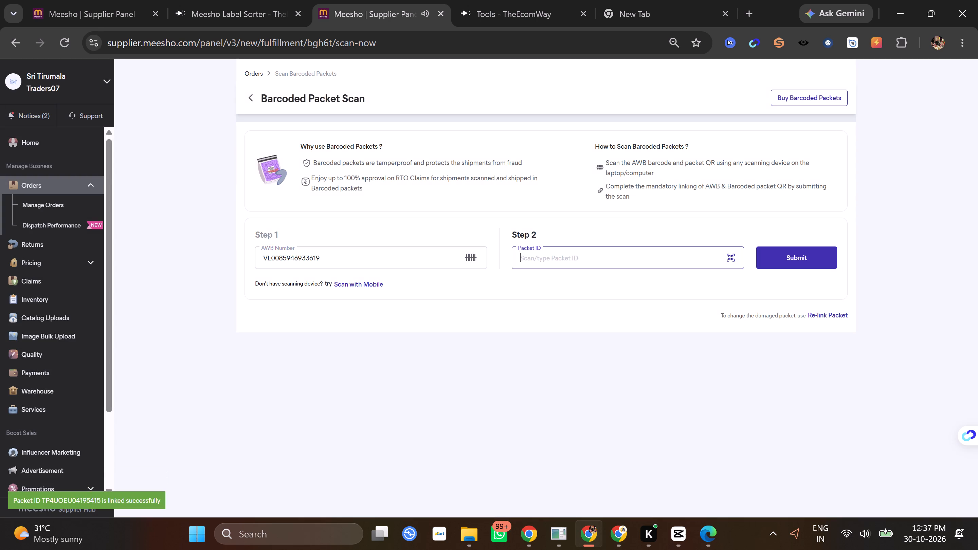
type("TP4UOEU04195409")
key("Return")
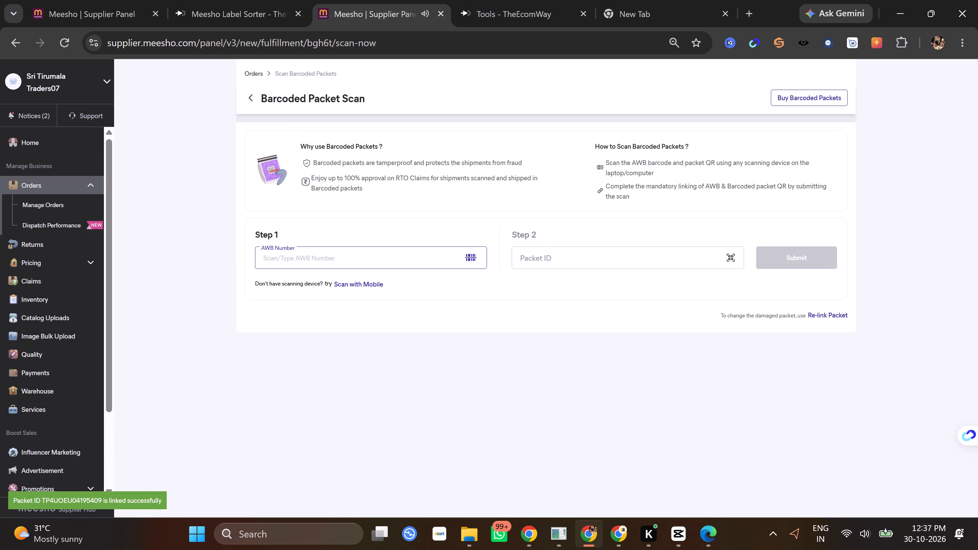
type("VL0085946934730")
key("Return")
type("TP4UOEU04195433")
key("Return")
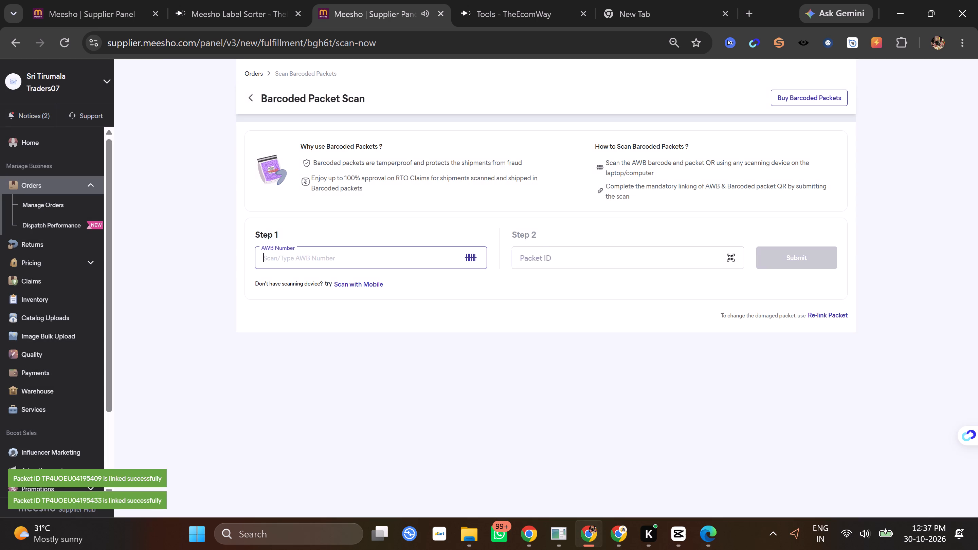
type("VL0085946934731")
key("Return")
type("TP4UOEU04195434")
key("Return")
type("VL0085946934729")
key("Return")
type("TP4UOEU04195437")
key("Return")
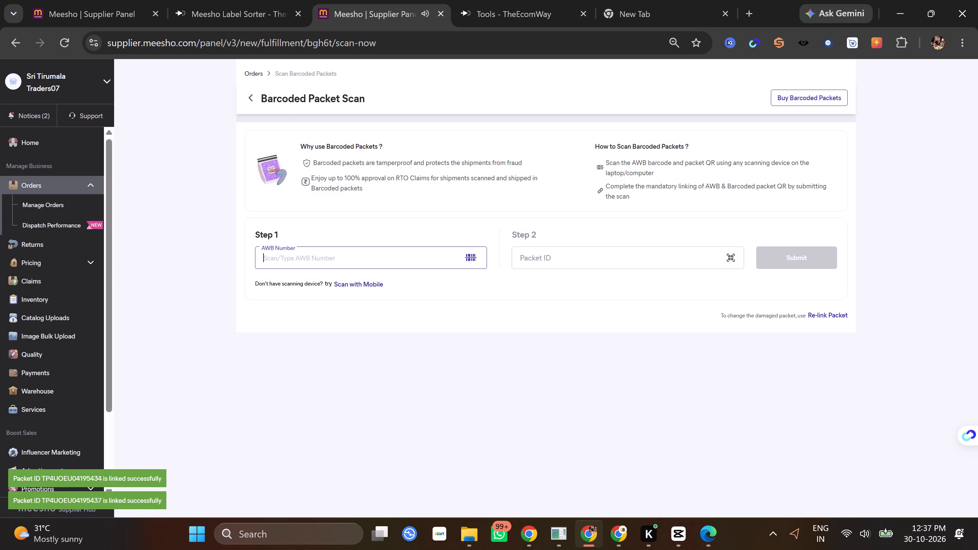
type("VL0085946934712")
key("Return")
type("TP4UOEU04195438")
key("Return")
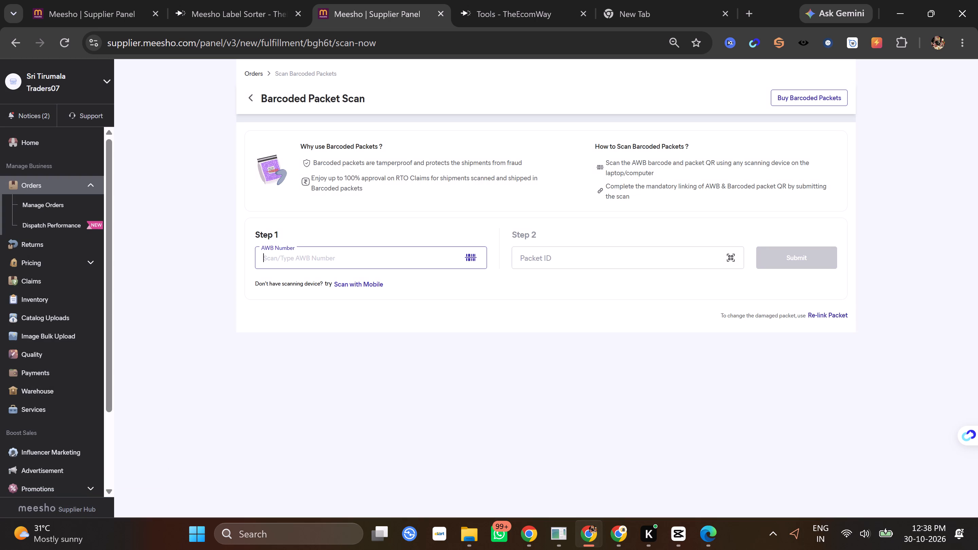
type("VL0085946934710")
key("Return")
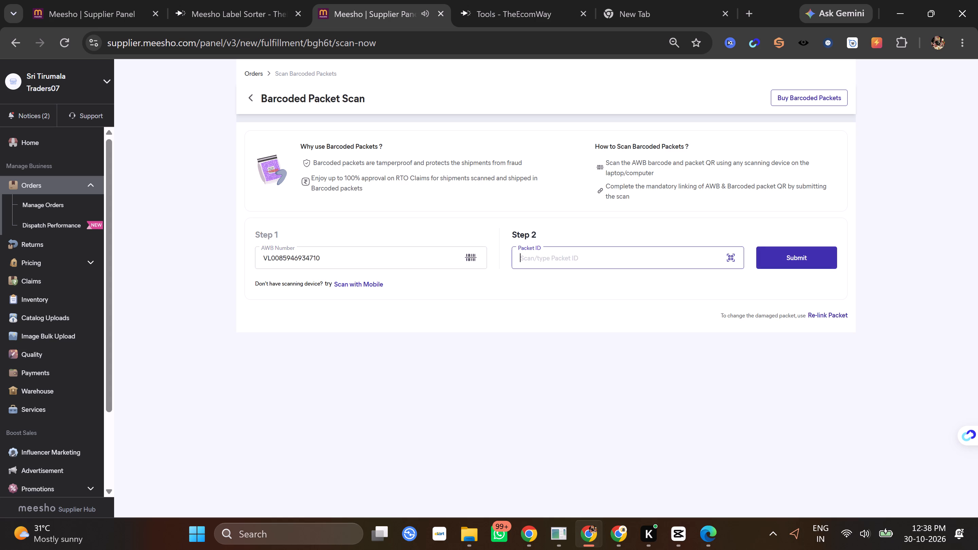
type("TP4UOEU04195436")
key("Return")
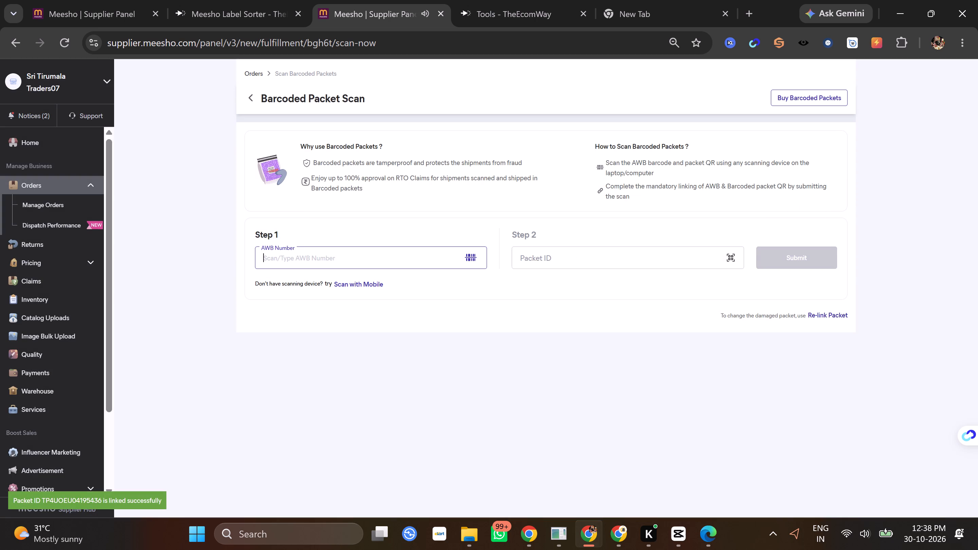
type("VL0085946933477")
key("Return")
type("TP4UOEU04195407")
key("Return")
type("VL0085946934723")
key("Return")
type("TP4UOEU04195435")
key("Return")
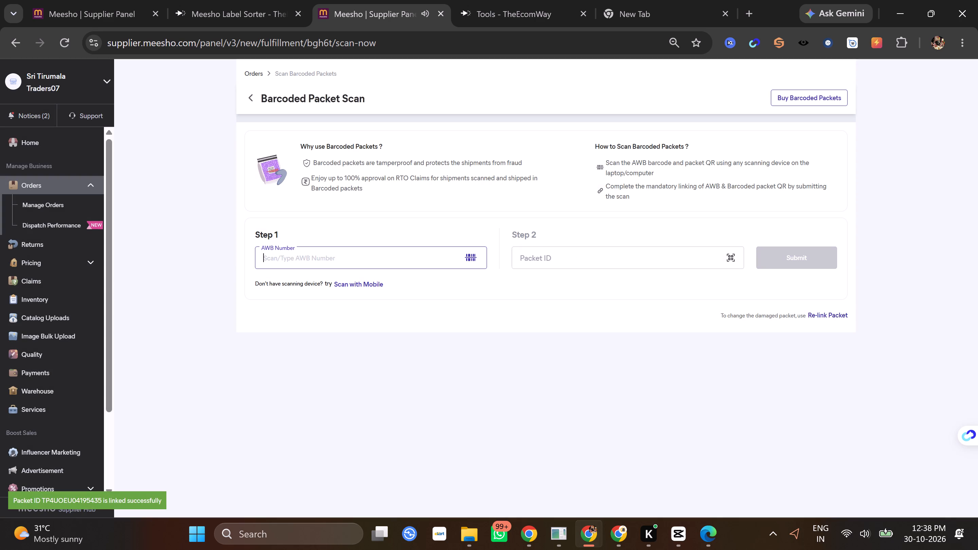
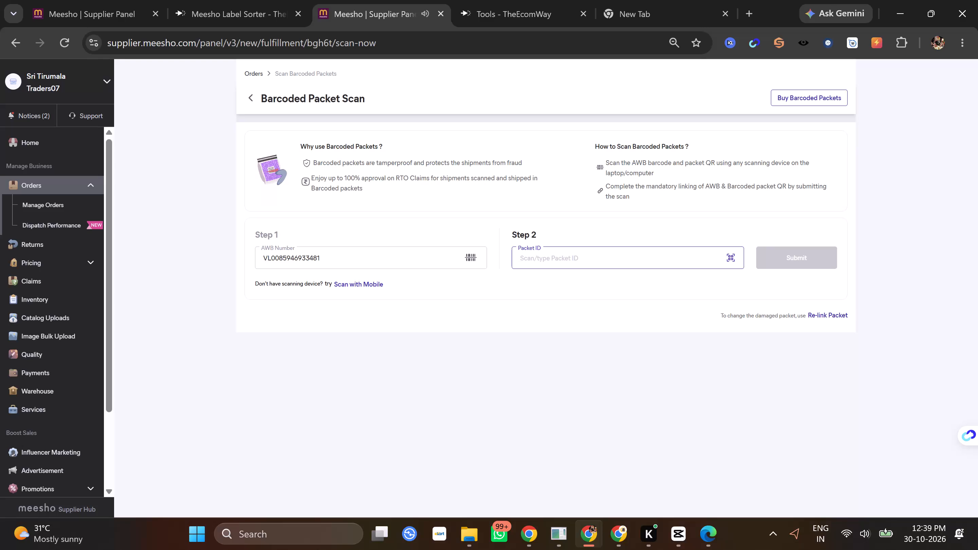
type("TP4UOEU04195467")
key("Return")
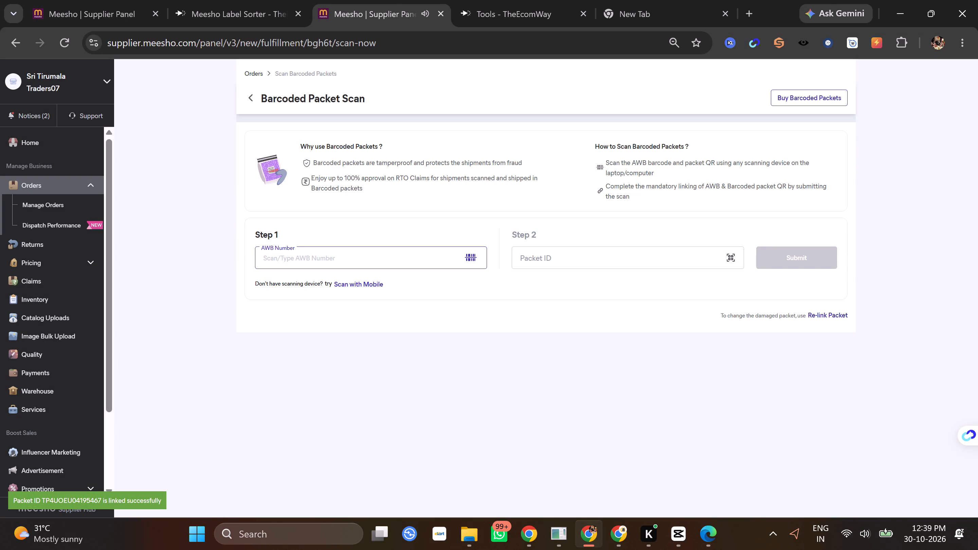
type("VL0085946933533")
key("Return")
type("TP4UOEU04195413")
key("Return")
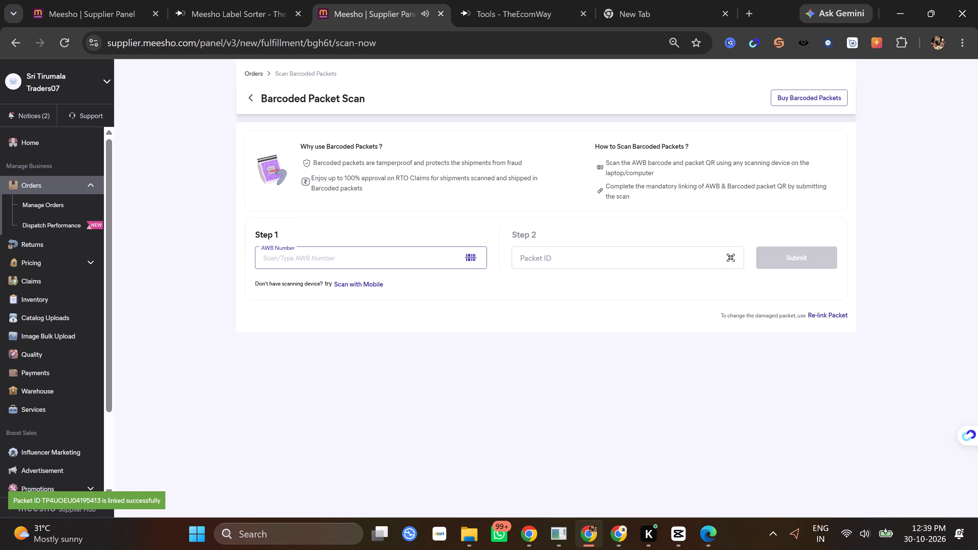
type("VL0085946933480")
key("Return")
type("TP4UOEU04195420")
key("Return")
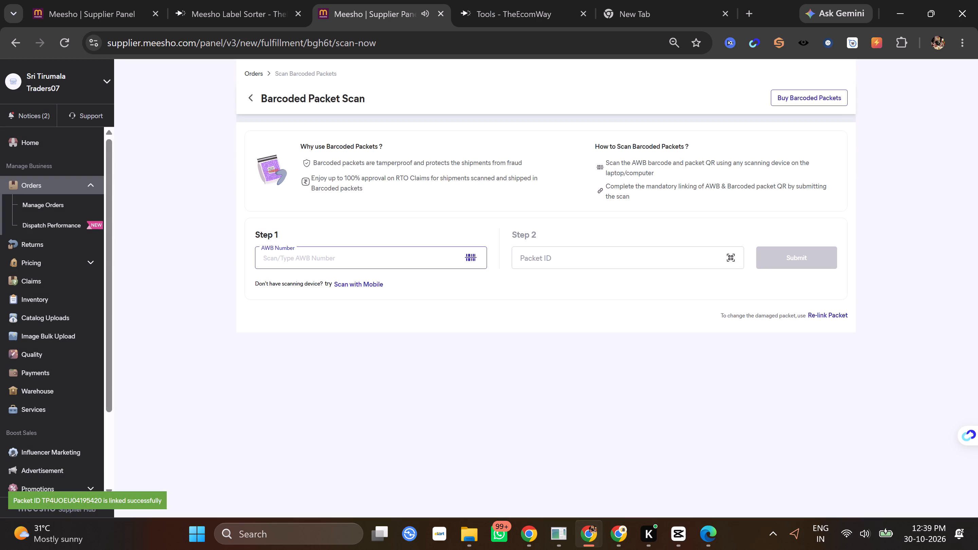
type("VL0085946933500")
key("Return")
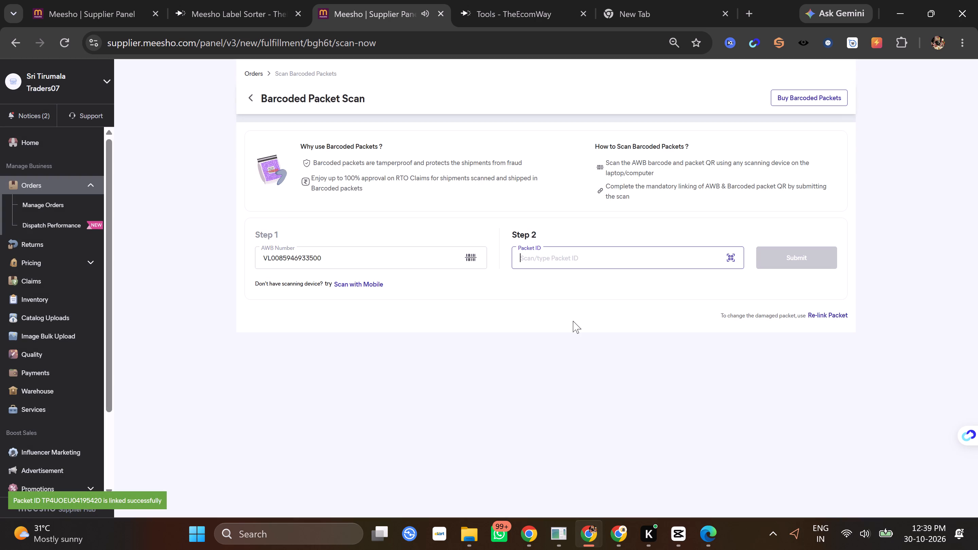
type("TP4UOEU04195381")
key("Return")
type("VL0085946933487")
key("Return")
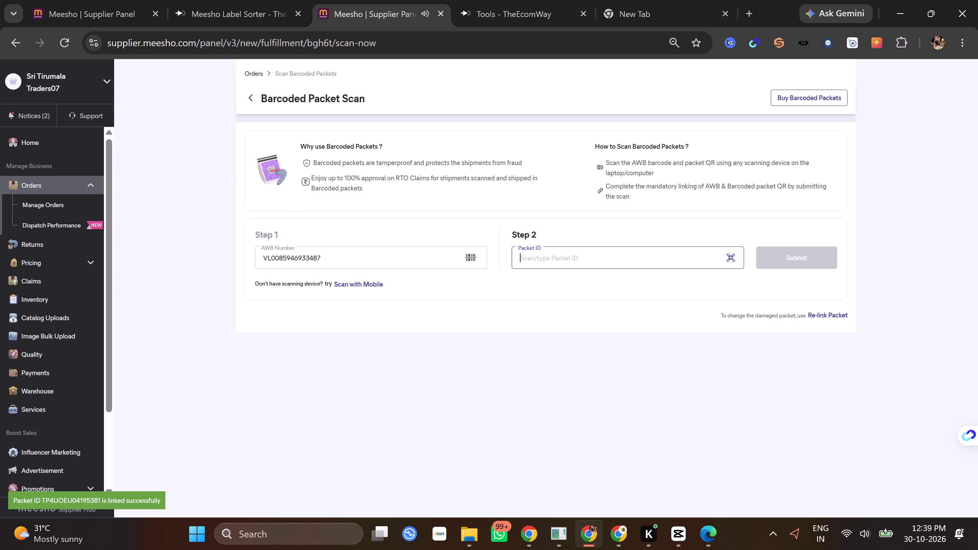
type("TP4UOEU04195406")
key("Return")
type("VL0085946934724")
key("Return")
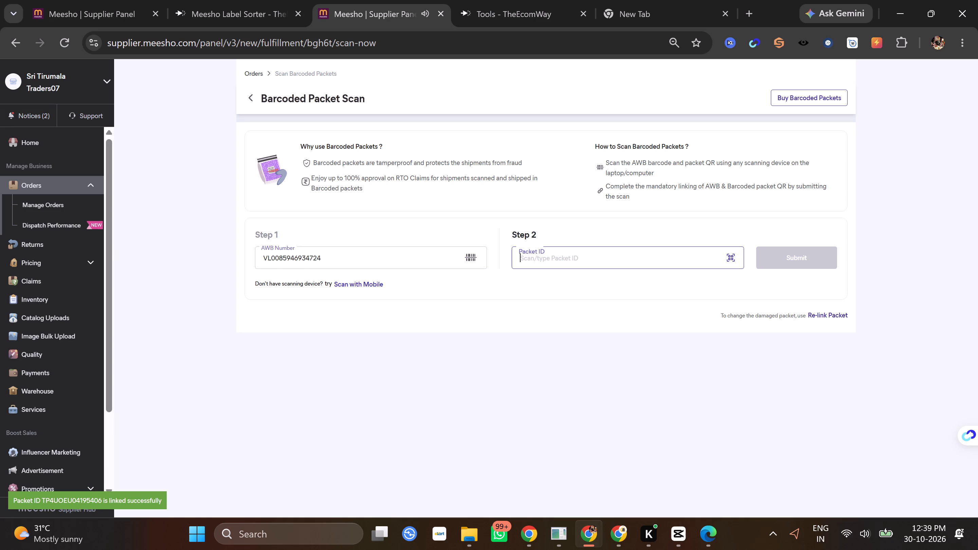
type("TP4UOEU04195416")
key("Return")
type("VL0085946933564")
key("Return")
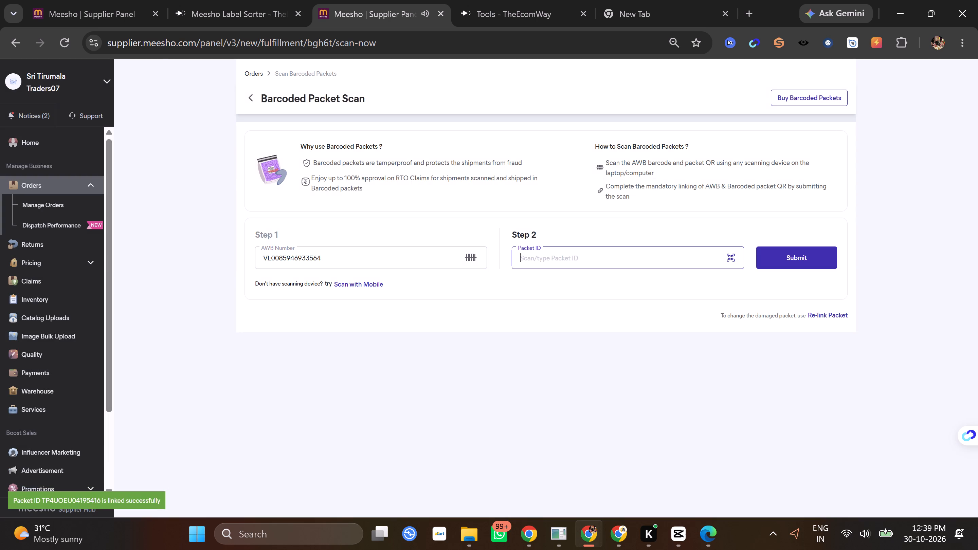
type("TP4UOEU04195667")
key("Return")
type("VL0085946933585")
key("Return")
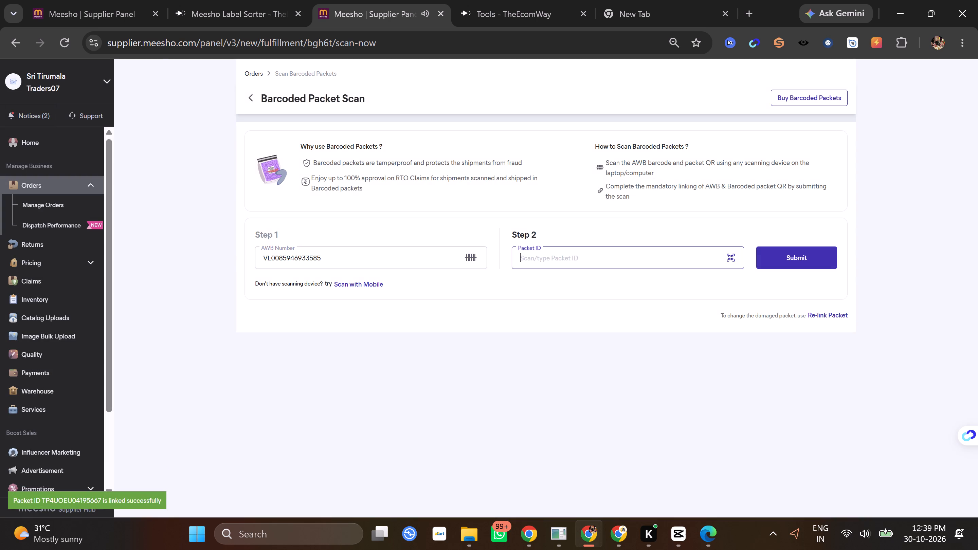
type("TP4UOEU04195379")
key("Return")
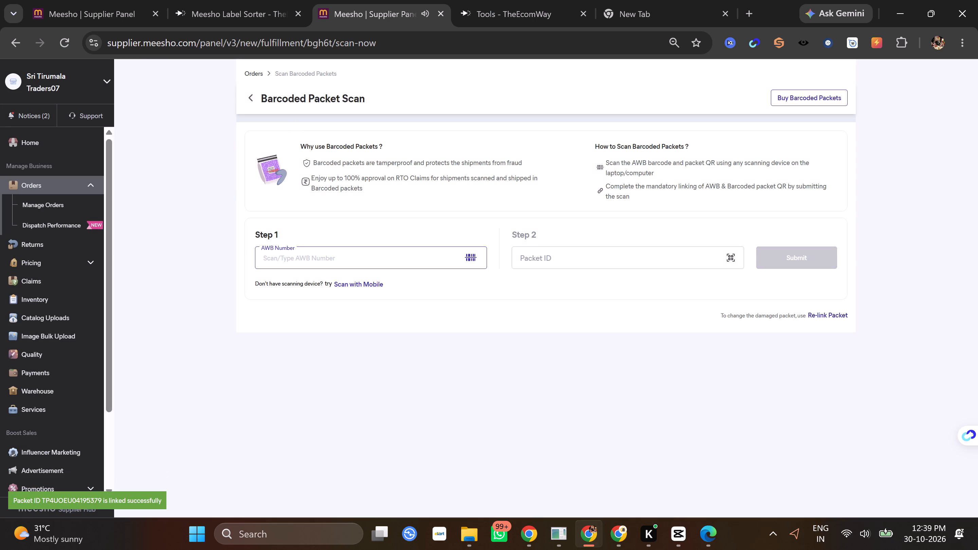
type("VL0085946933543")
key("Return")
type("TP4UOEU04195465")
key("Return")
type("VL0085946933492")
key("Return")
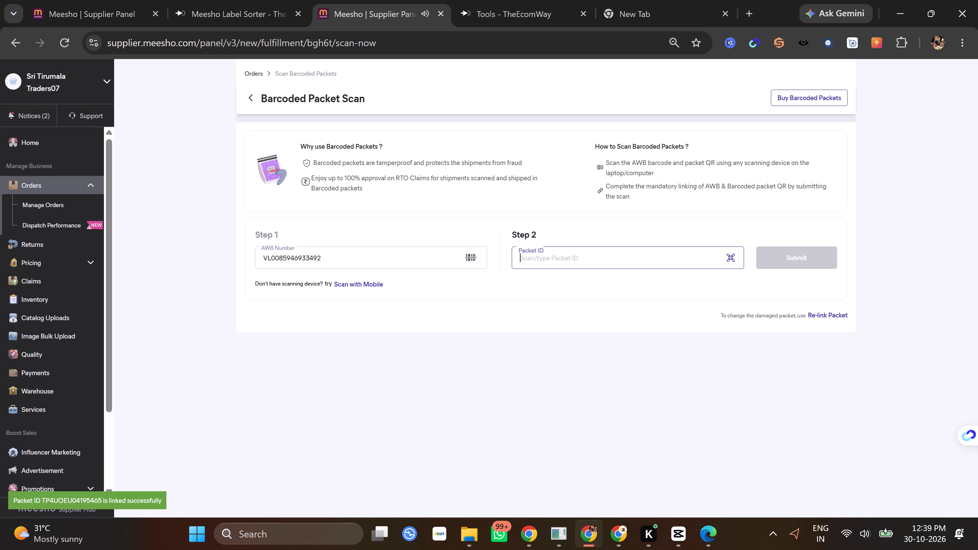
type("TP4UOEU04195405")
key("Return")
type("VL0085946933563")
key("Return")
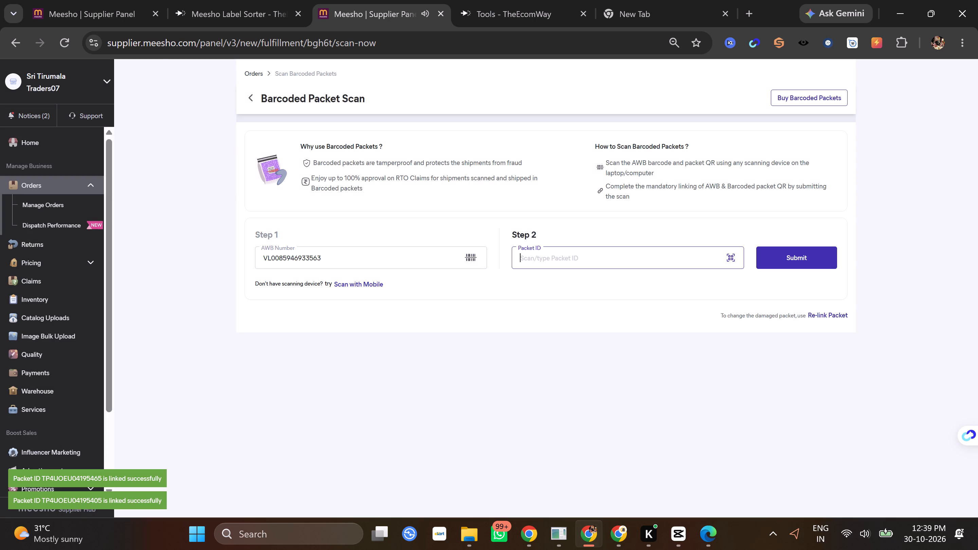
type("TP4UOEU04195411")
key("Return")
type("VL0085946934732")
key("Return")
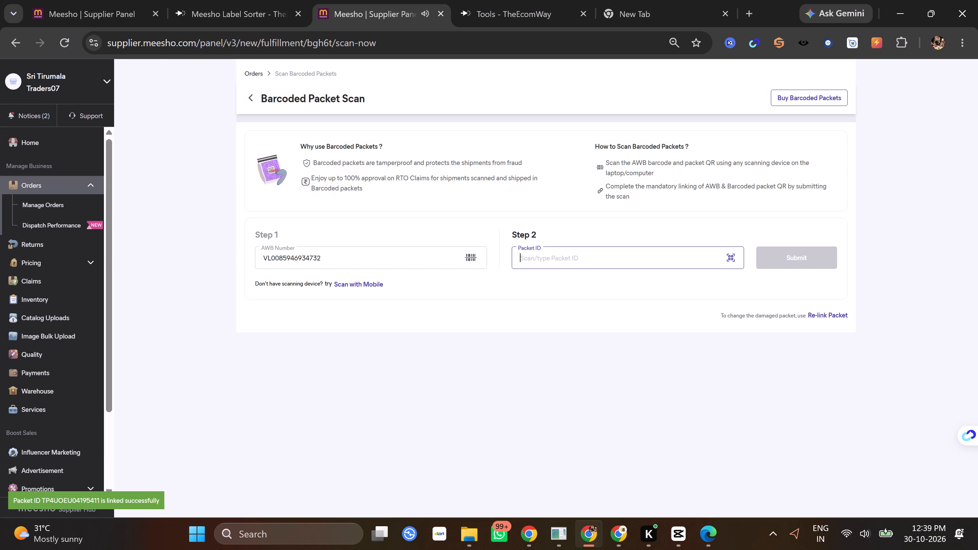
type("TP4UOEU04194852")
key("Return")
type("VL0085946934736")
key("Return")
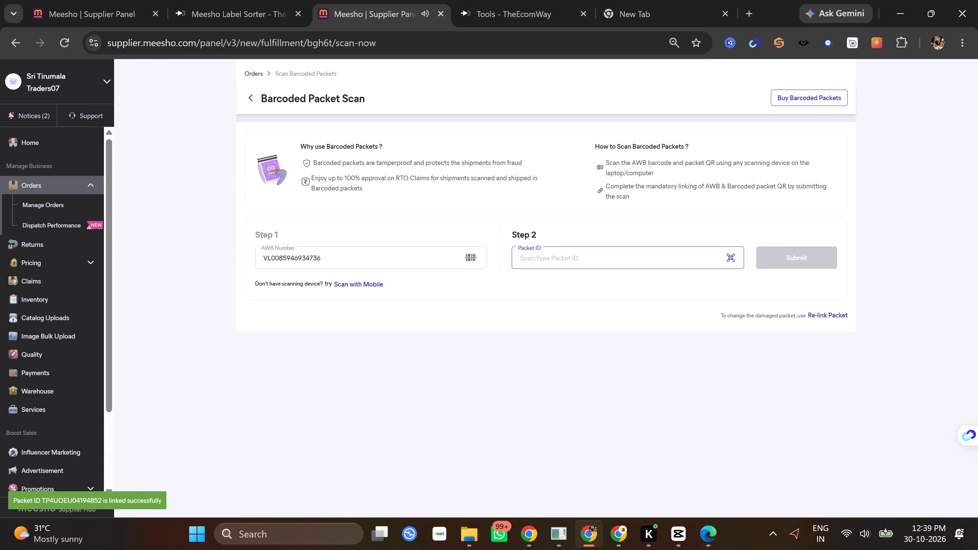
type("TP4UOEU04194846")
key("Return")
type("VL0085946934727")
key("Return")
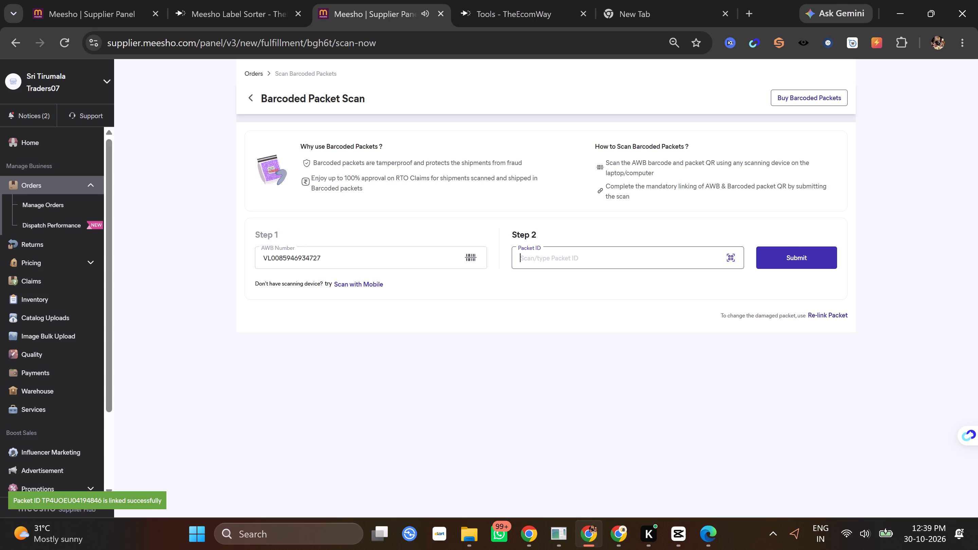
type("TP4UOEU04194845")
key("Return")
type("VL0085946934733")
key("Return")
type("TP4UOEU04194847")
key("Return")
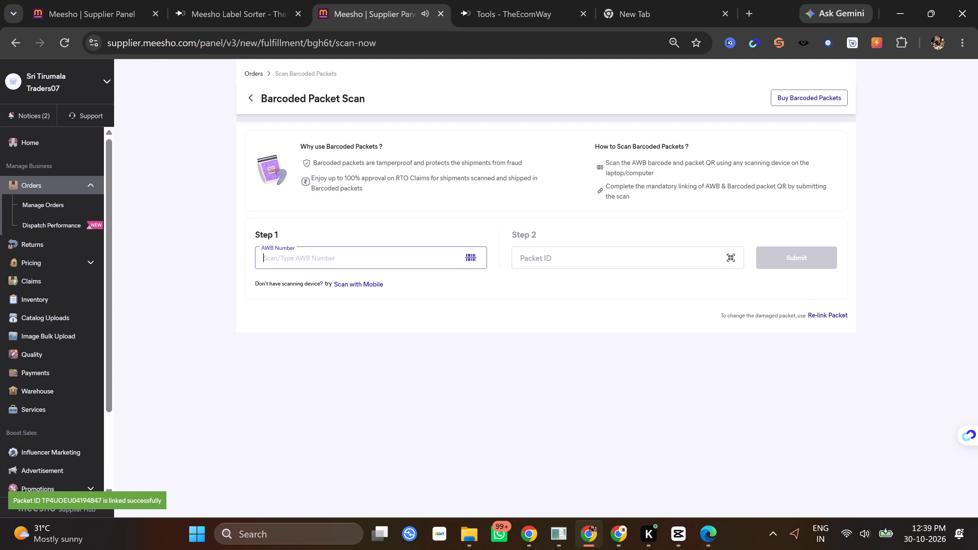
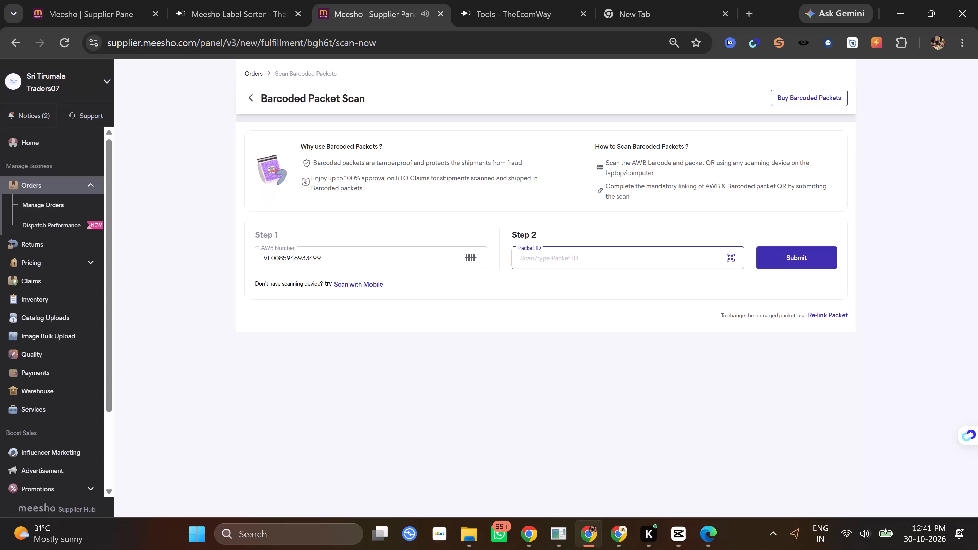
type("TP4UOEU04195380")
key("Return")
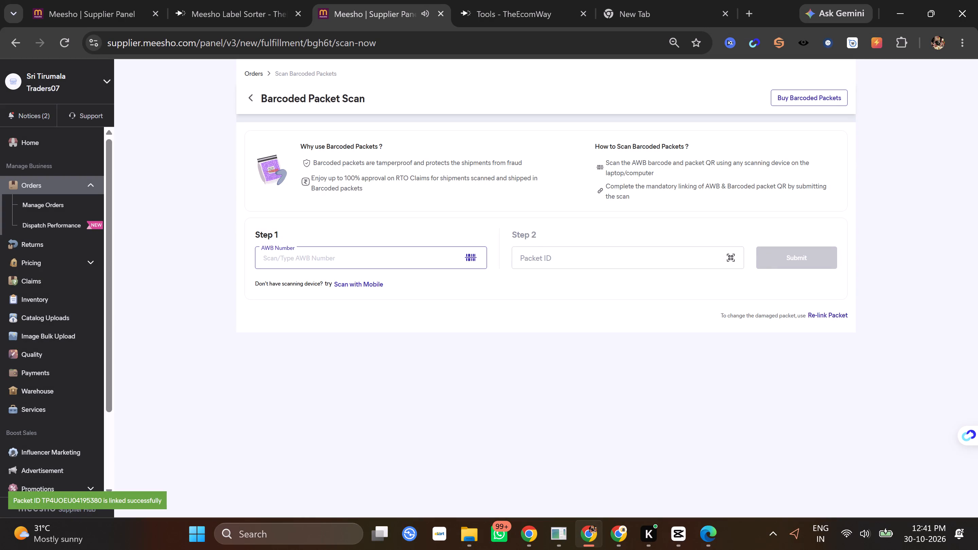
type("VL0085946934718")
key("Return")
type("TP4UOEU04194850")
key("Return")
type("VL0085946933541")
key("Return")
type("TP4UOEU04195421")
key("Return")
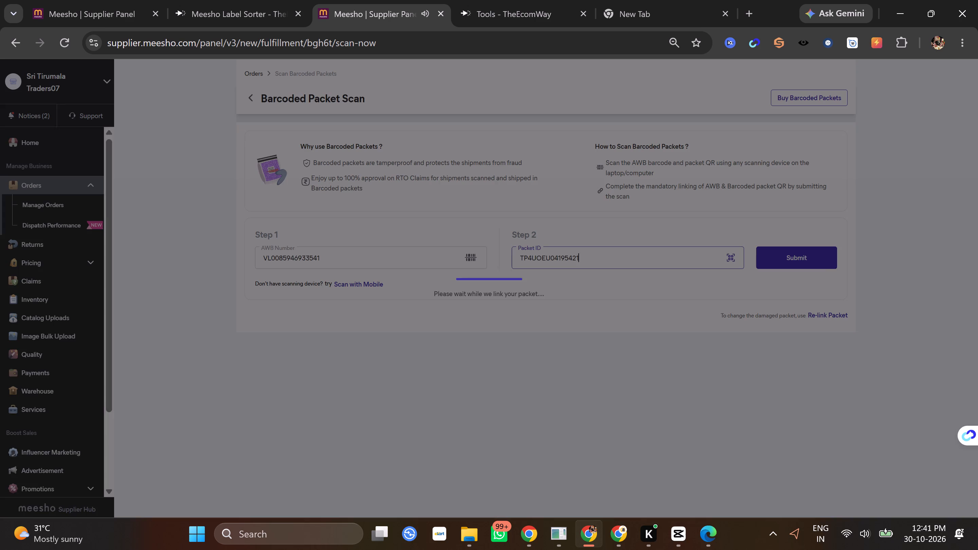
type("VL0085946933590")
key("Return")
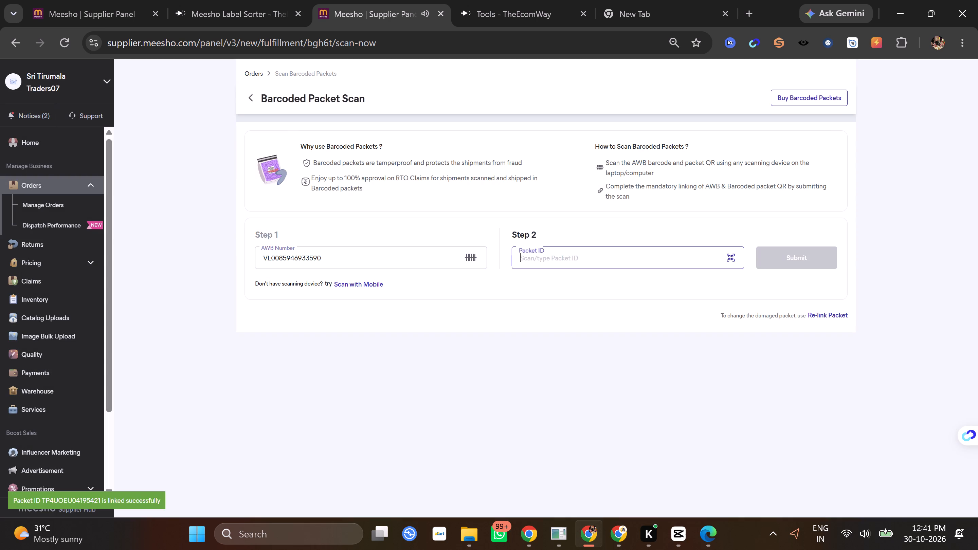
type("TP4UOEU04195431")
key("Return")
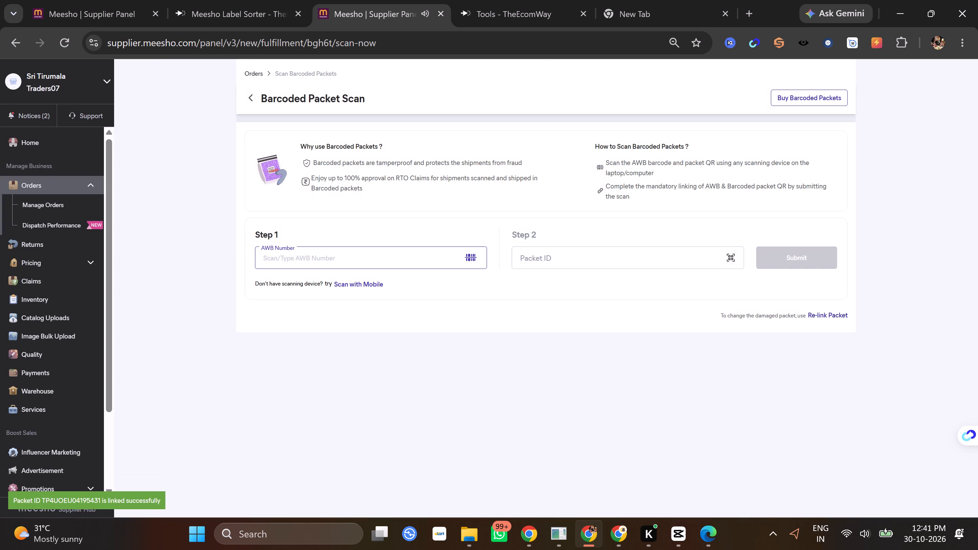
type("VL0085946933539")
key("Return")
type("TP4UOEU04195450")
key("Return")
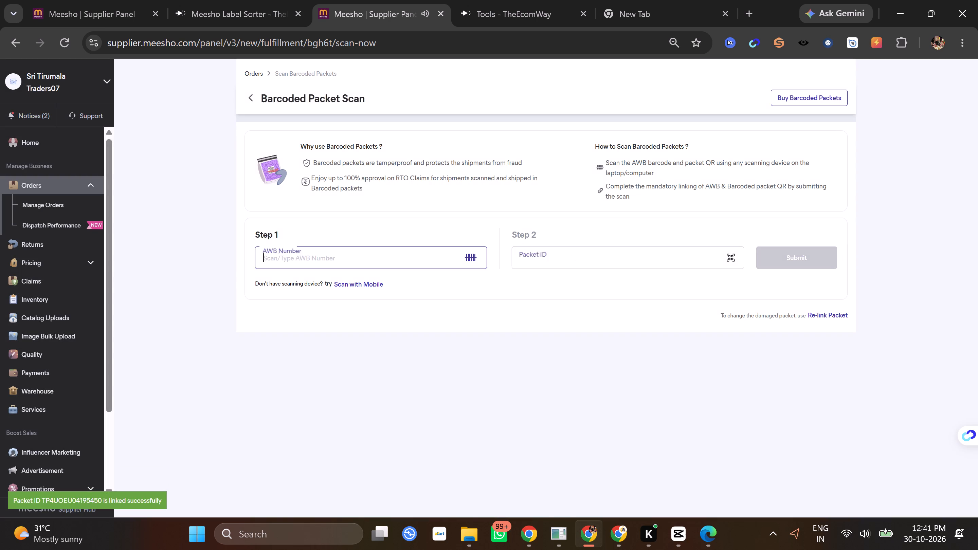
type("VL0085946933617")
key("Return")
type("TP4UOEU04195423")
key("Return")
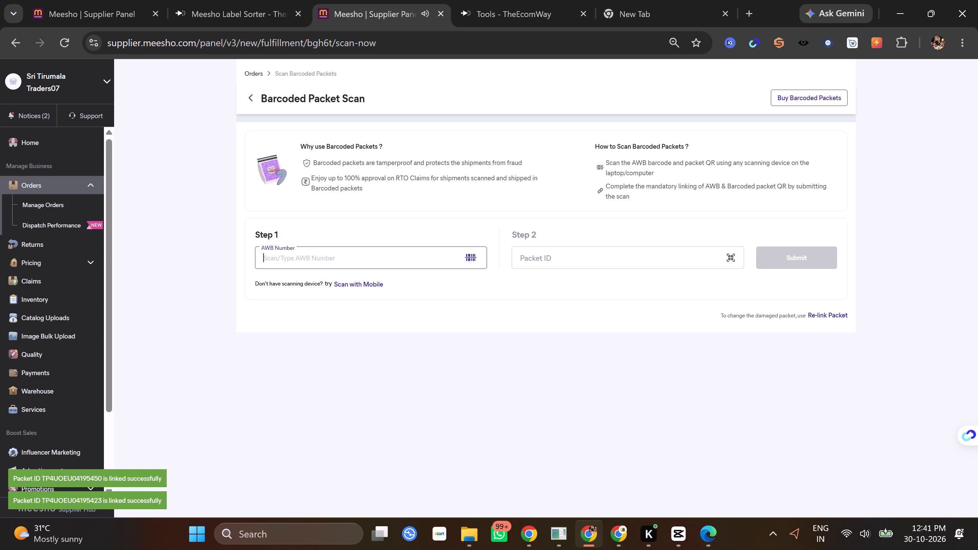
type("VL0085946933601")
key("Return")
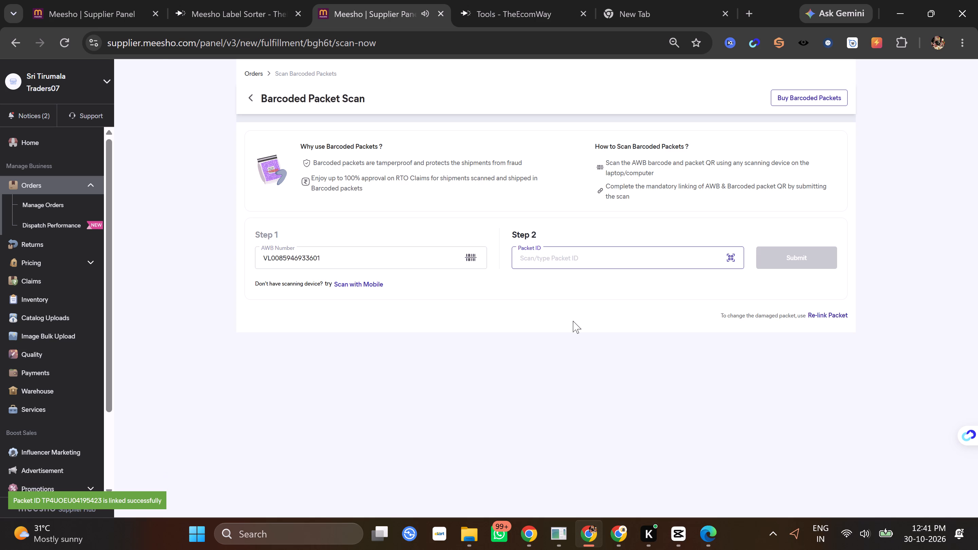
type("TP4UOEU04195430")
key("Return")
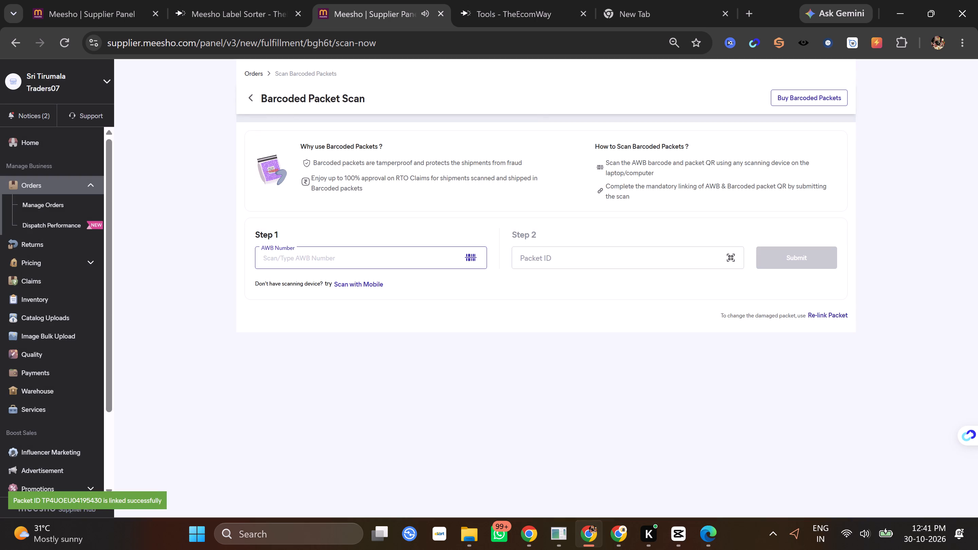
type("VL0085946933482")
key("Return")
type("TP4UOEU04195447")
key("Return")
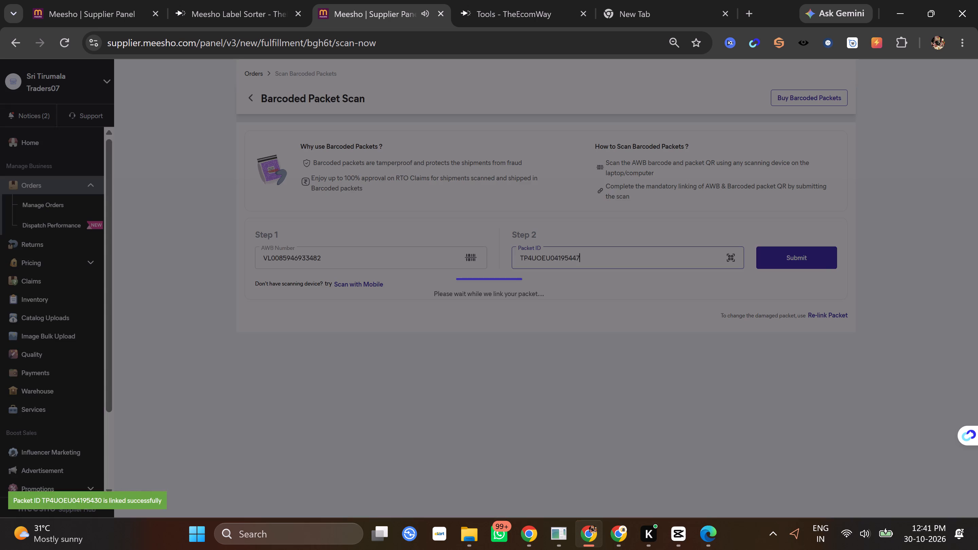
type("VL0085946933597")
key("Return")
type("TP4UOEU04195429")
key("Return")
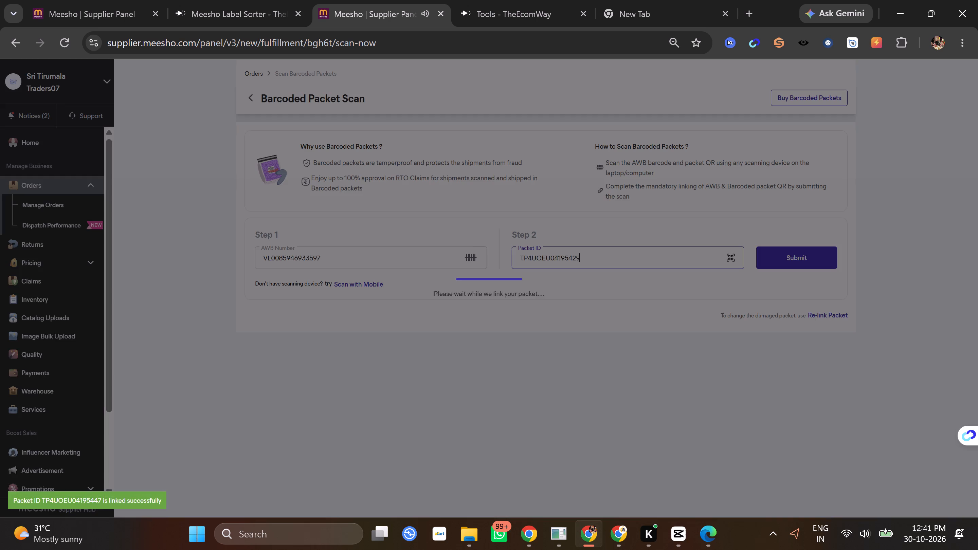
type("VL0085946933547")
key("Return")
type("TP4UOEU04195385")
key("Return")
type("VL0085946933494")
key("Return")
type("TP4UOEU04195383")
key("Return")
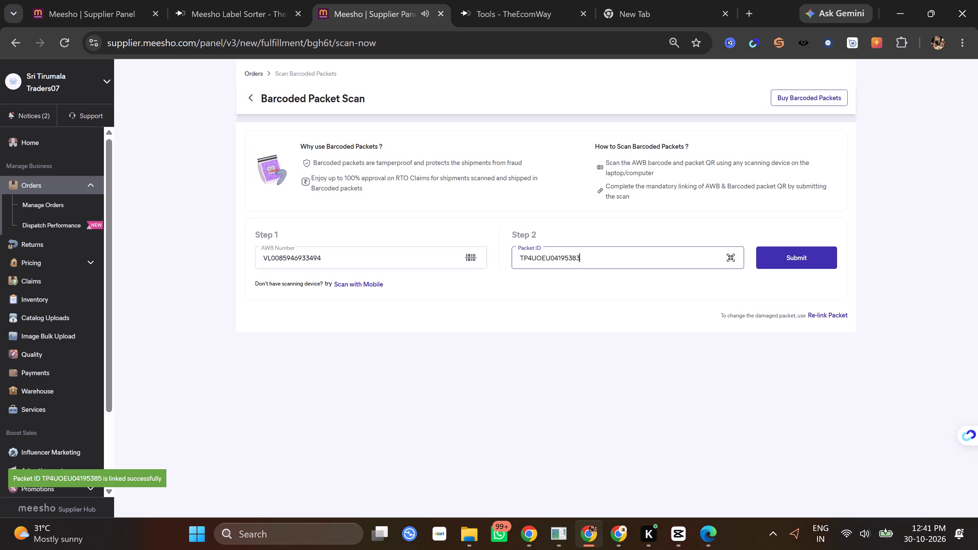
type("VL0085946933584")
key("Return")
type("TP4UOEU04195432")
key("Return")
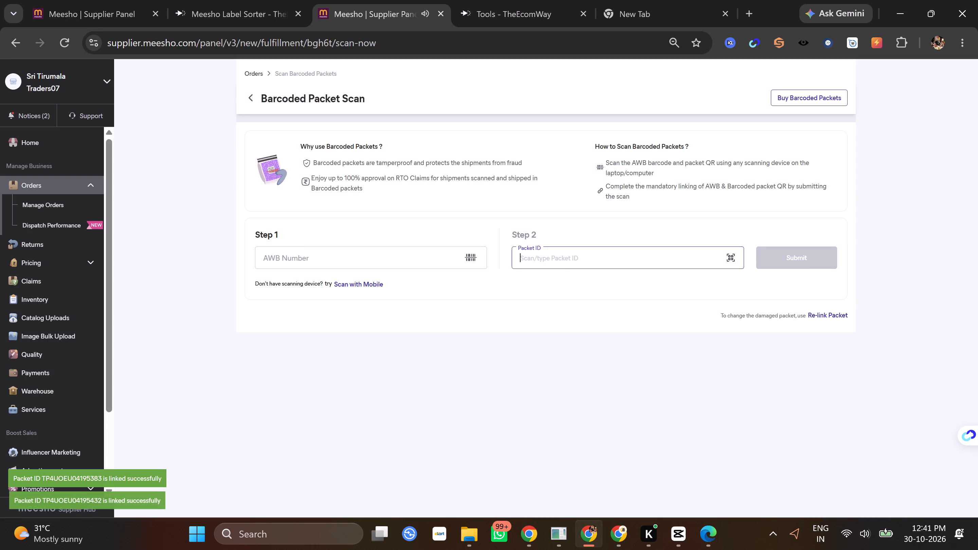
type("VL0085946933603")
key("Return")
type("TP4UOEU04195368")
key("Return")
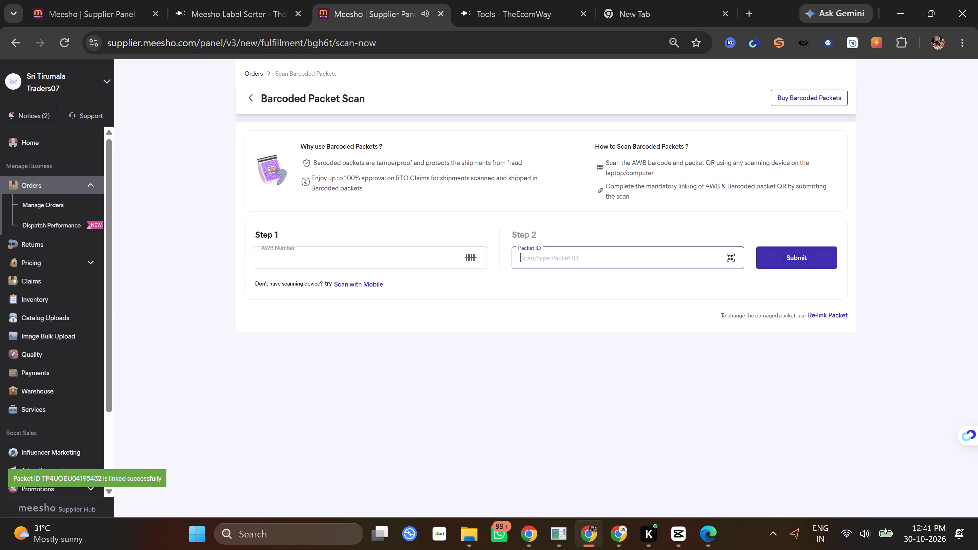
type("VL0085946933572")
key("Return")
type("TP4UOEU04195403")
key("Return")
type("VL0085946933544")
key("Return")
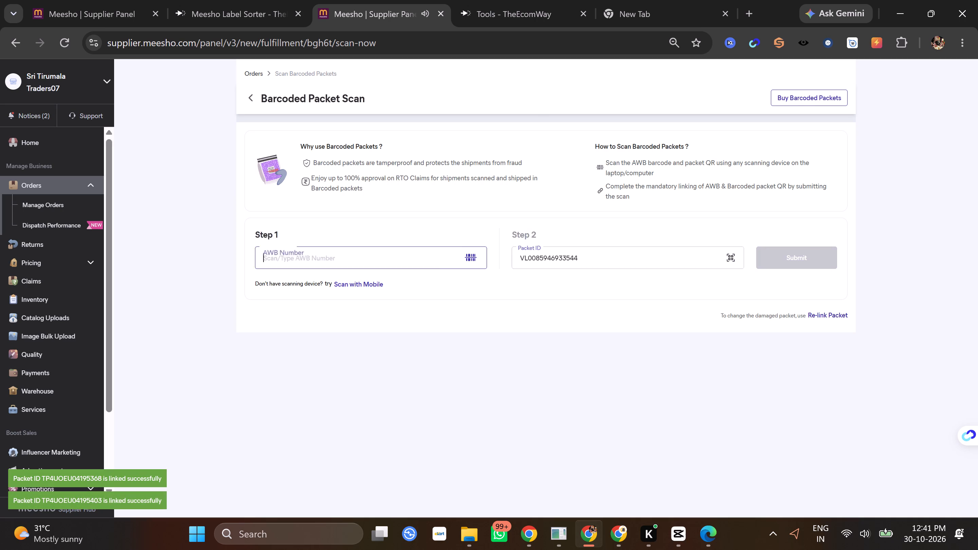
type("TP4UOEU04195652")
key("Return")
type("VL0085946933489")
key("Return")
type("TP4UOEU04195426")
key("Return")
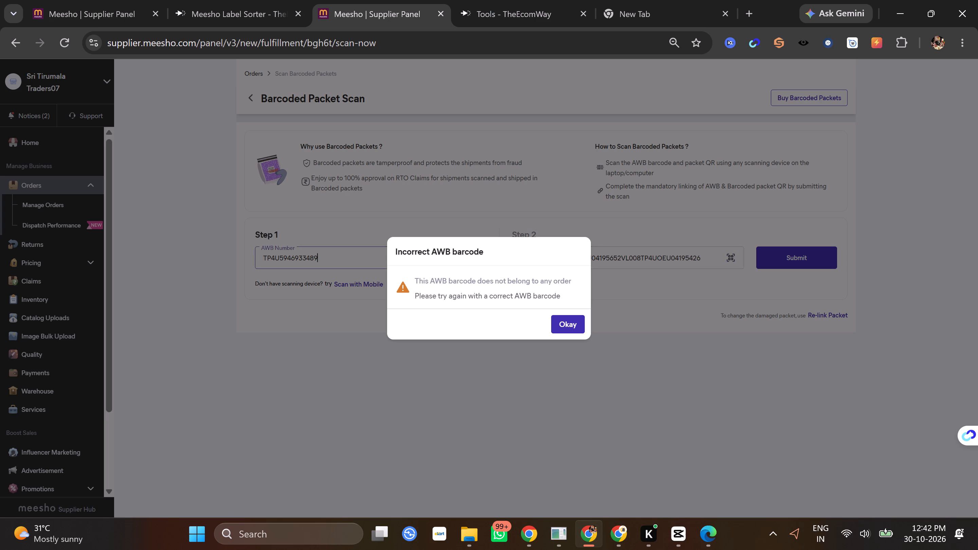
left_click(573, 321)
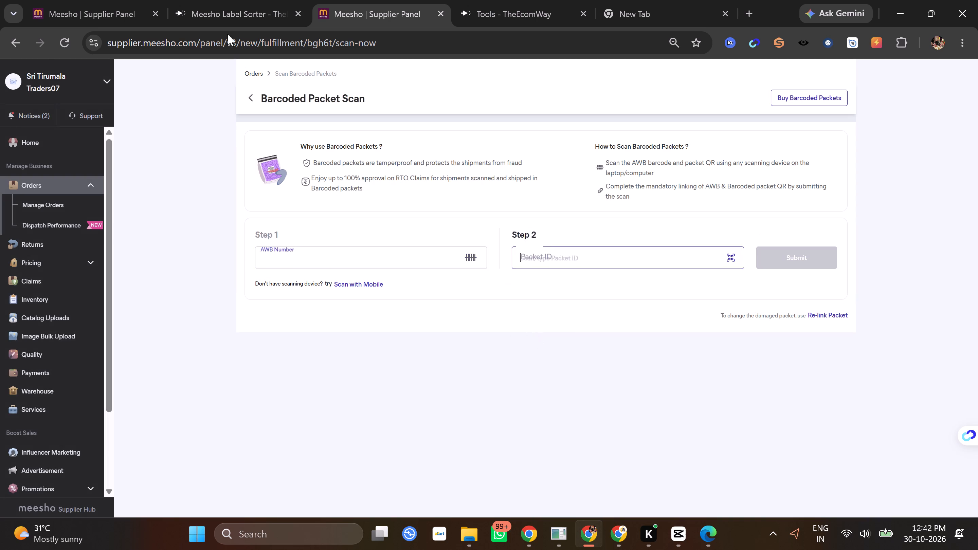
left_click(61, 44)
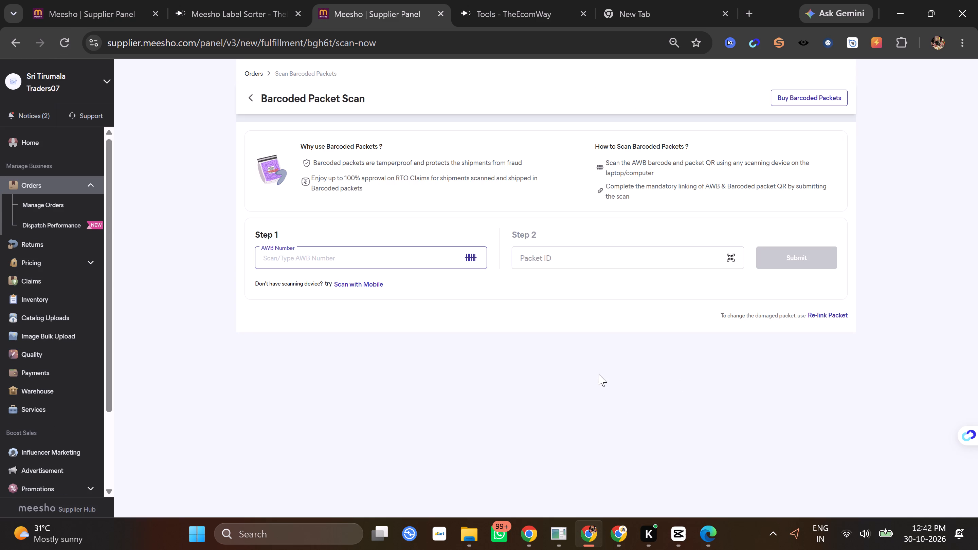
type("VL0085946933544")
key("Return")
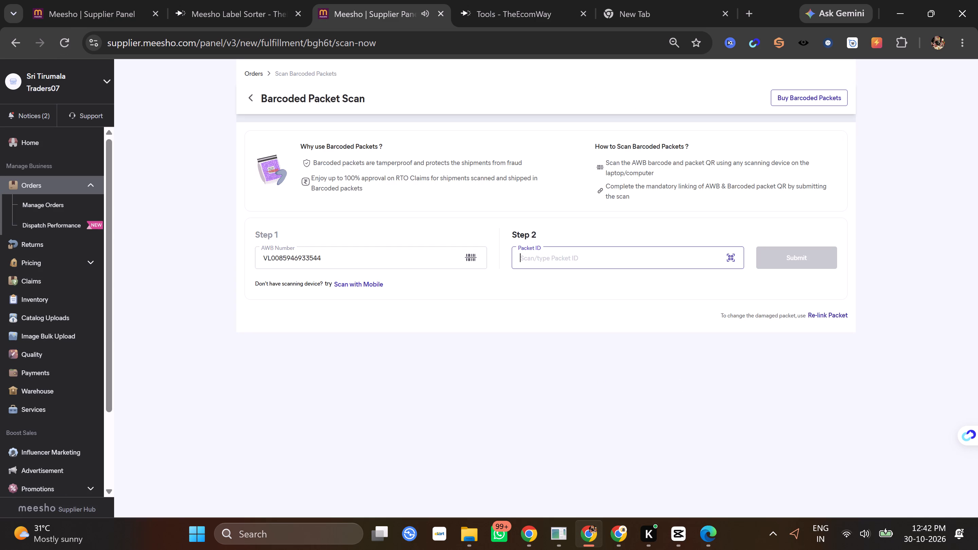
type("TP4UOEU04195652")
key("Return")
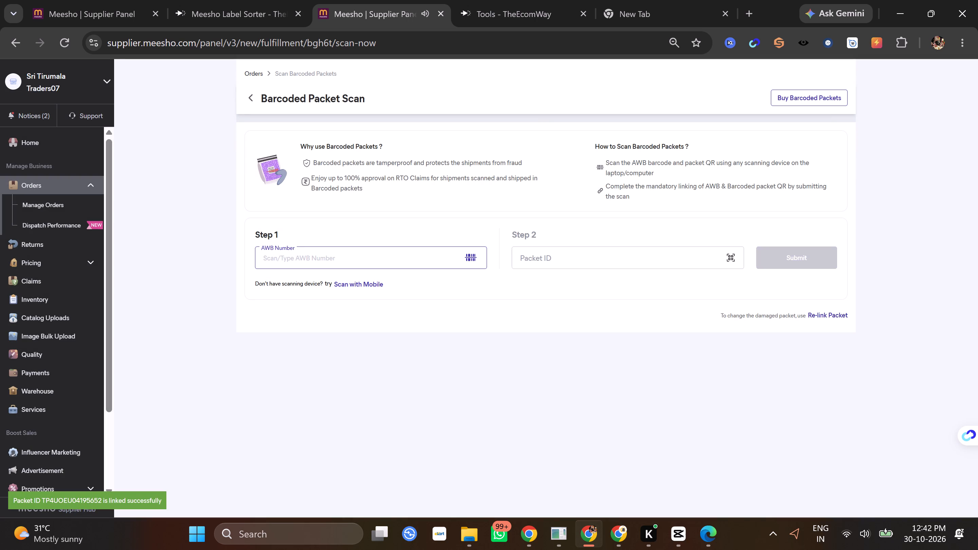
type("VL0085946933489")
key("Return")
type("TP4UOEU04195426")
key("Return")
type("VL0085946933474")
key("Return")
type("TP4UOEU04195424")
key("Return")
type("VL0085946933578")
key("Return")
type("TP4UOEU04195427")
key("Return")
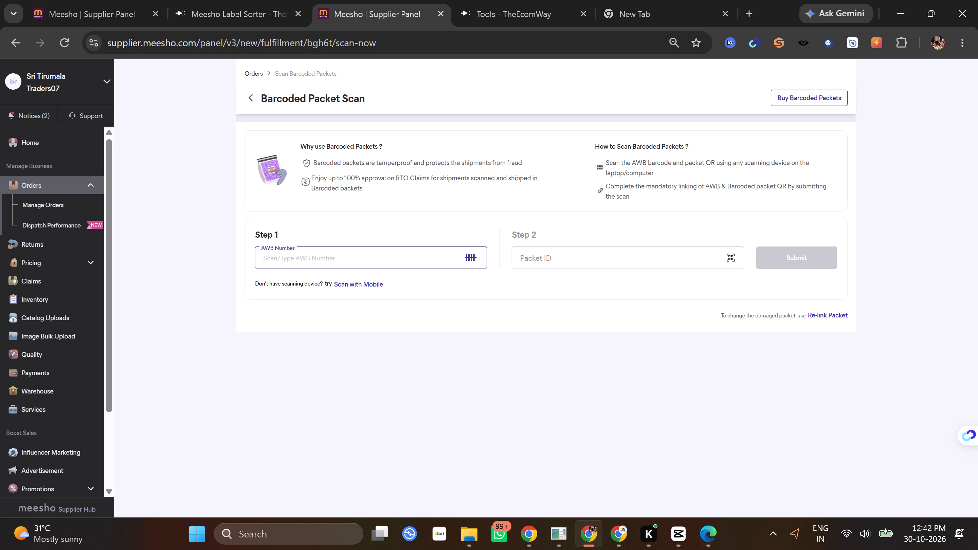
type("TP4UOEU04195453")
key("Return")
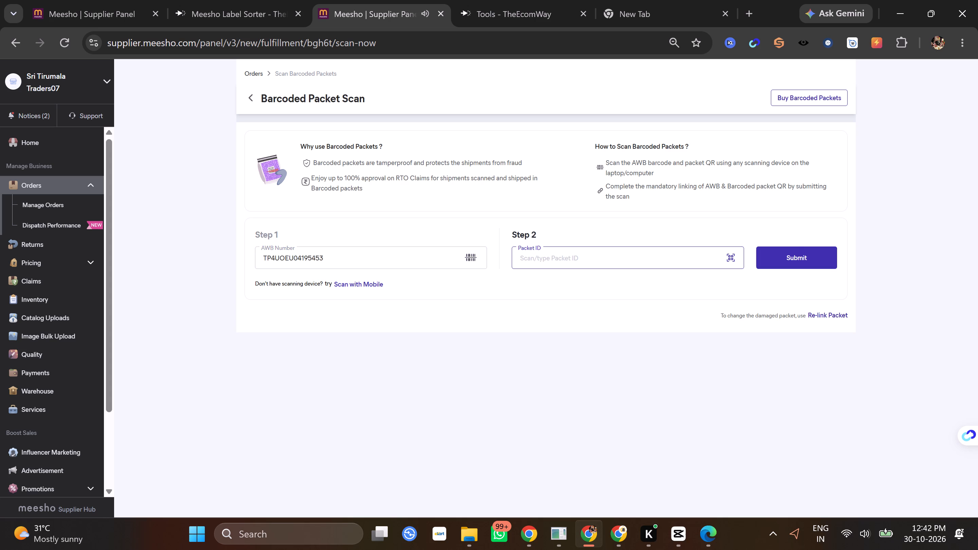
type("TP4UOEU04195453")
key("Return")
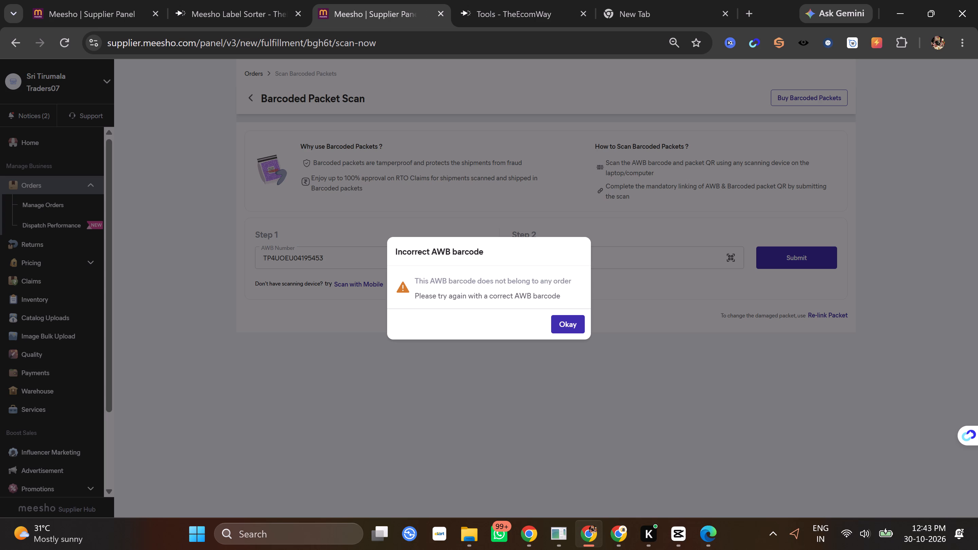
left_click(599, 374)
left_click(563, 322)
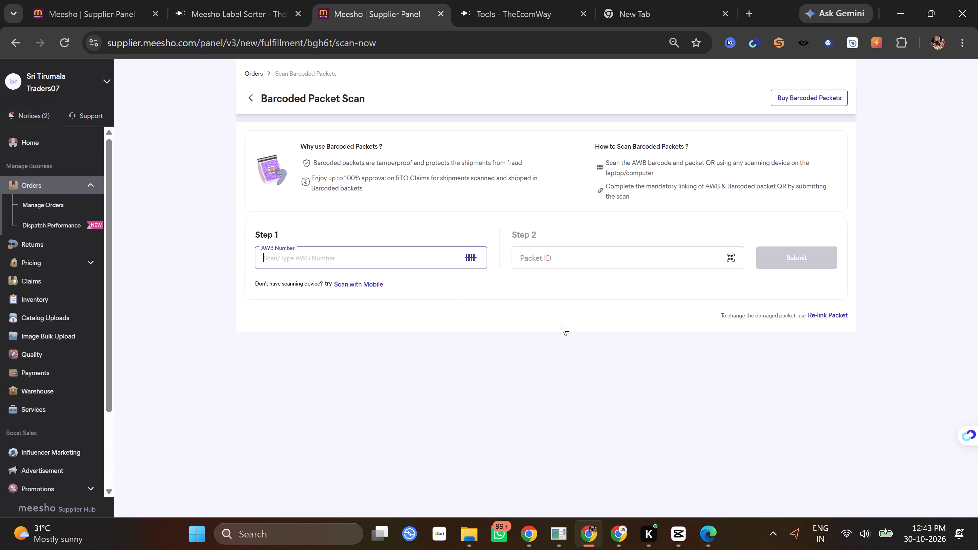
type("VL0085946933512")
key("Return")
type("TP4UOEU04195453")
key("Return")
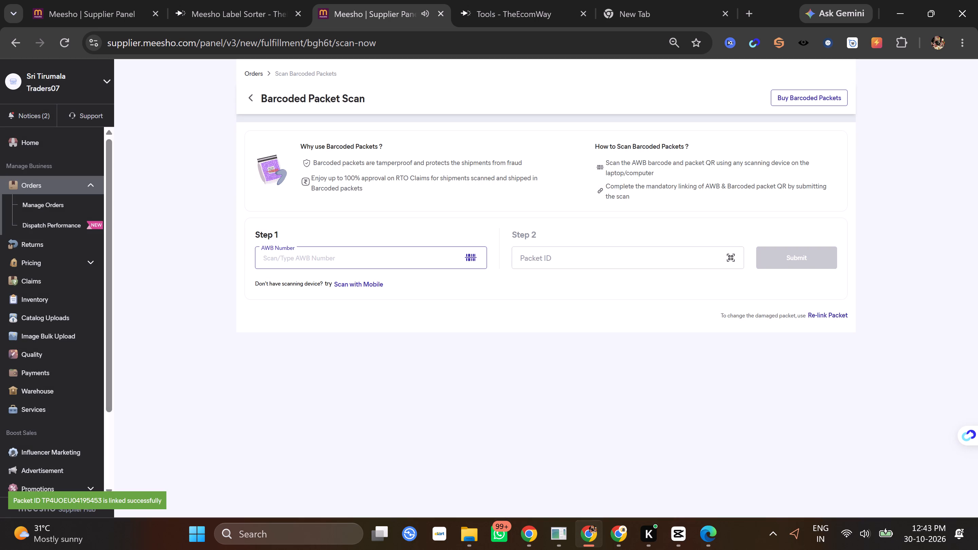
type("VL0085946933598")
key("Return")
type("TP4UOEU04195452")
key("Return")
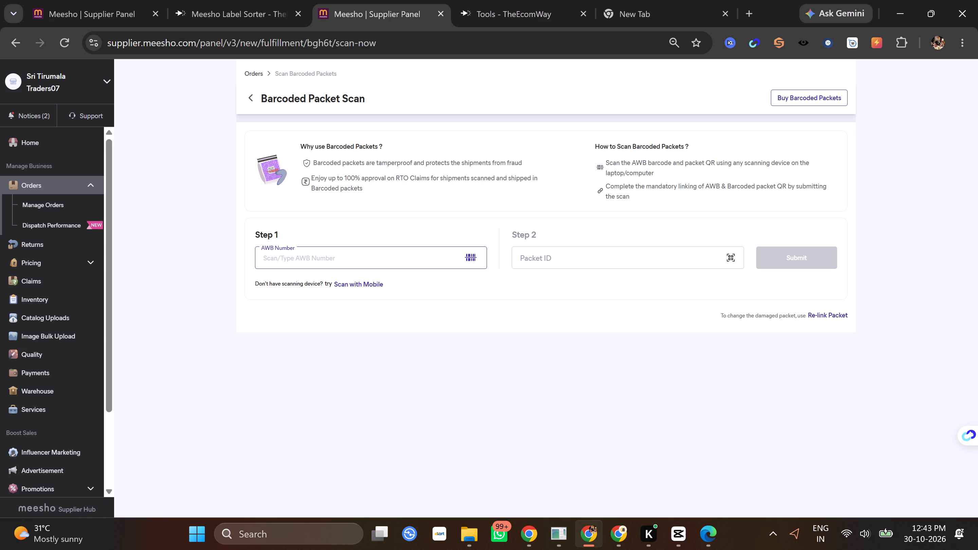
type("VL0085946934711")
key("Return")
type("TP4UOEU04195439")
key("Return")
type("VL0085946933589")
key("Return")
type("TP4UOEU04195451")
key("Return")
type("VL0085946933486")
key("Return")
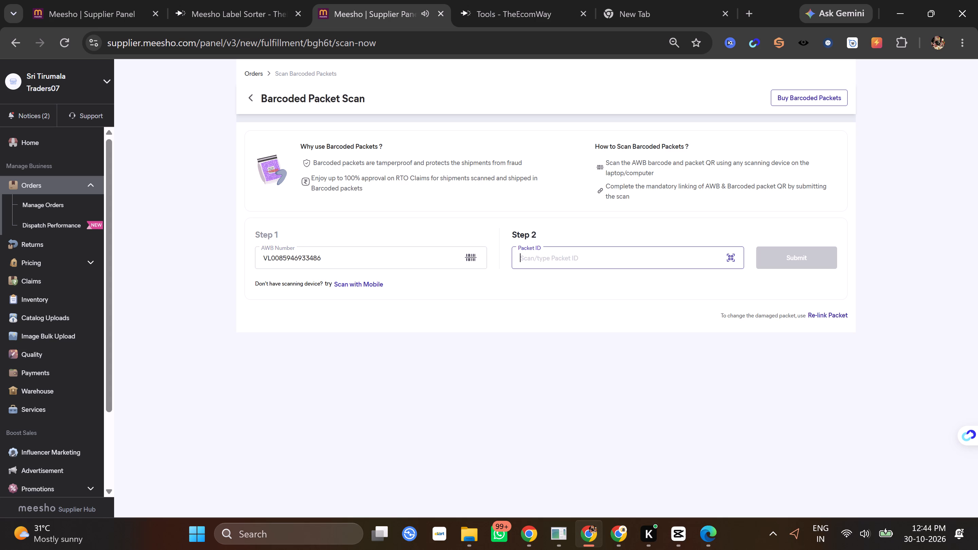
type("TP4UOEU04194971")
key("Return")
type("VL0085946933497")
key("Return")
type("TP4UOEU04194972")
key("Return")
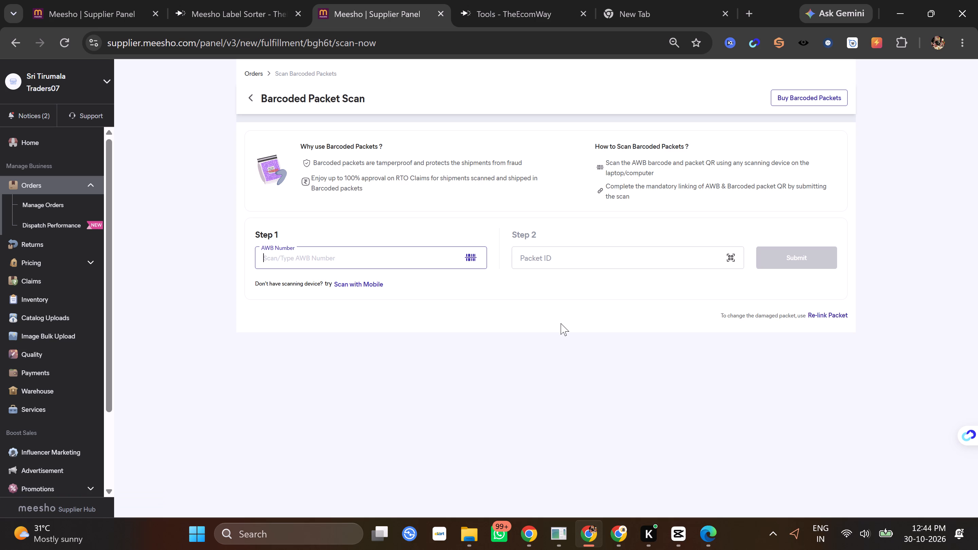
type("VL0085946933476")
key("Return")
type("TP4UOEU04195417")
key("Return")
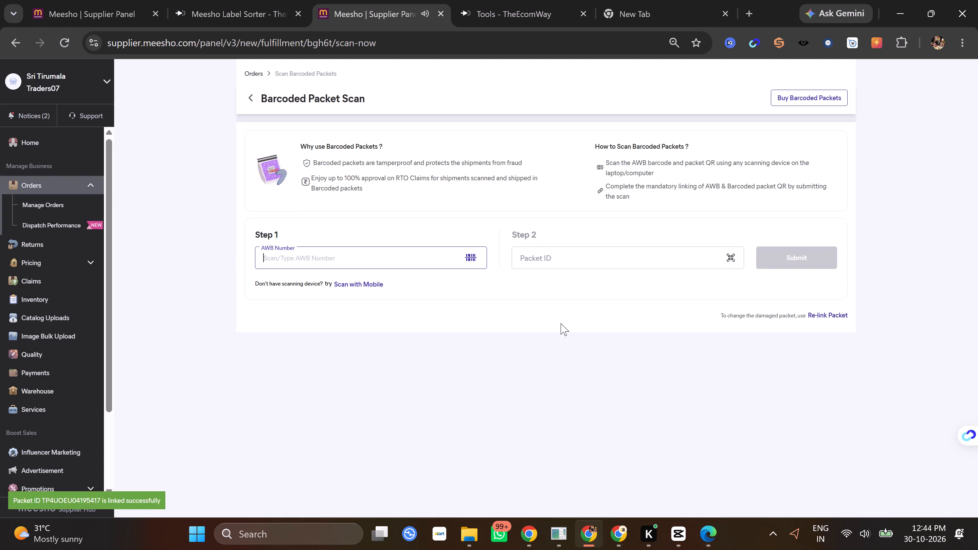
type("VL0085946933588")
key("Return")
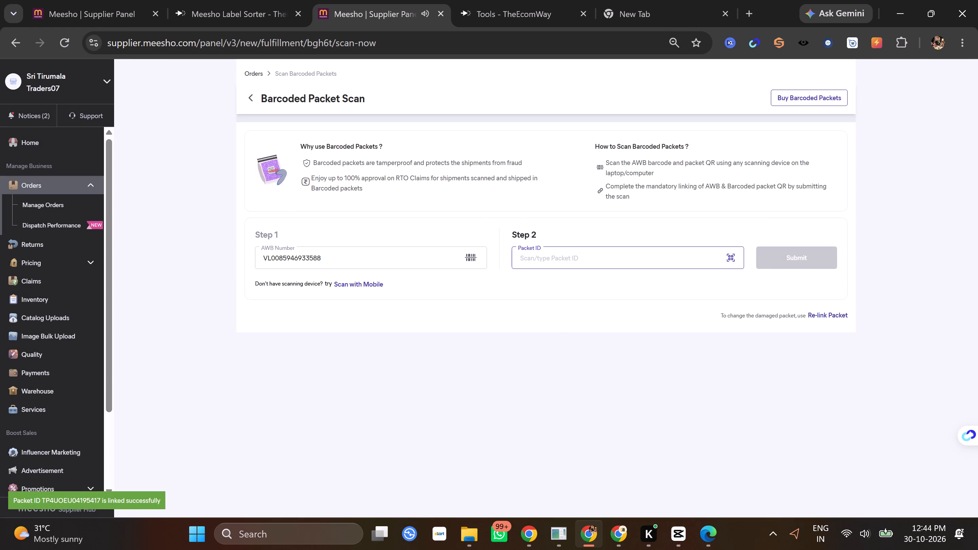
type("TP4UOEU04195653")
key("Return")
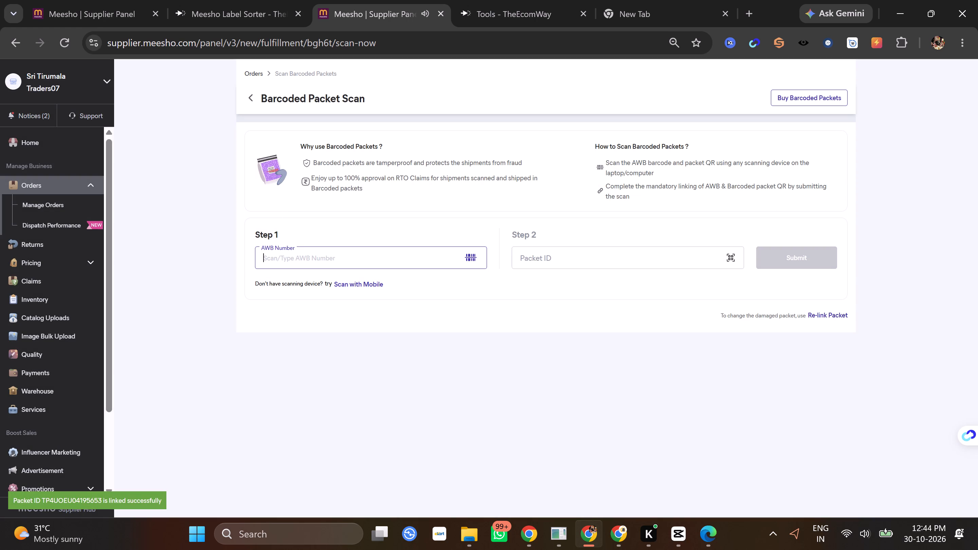